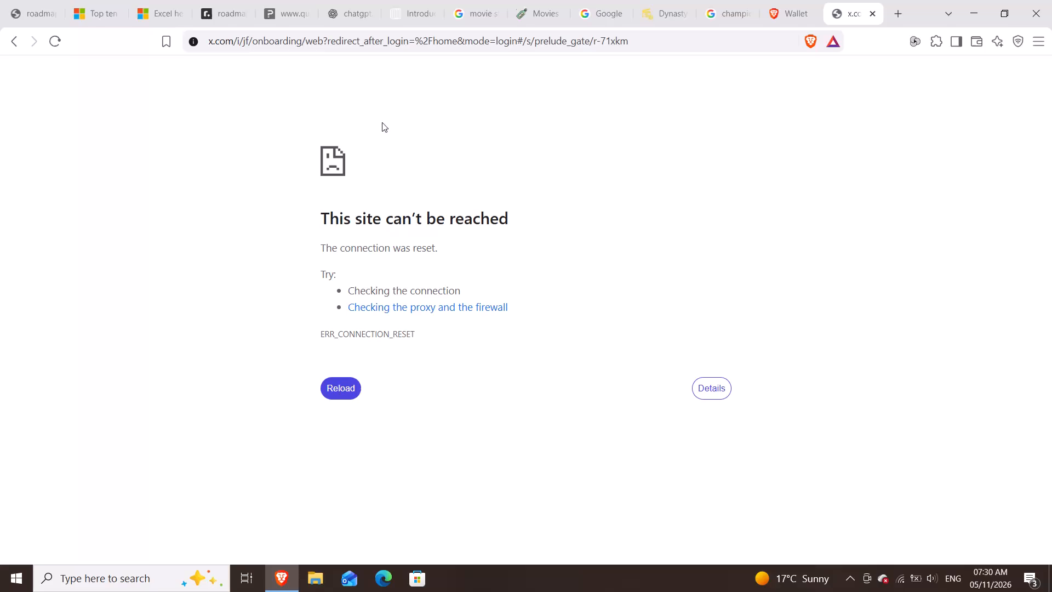
Reload the X login page and close the Wallet tab.
{"action": "left_click", "coordinate": [56, 37]}
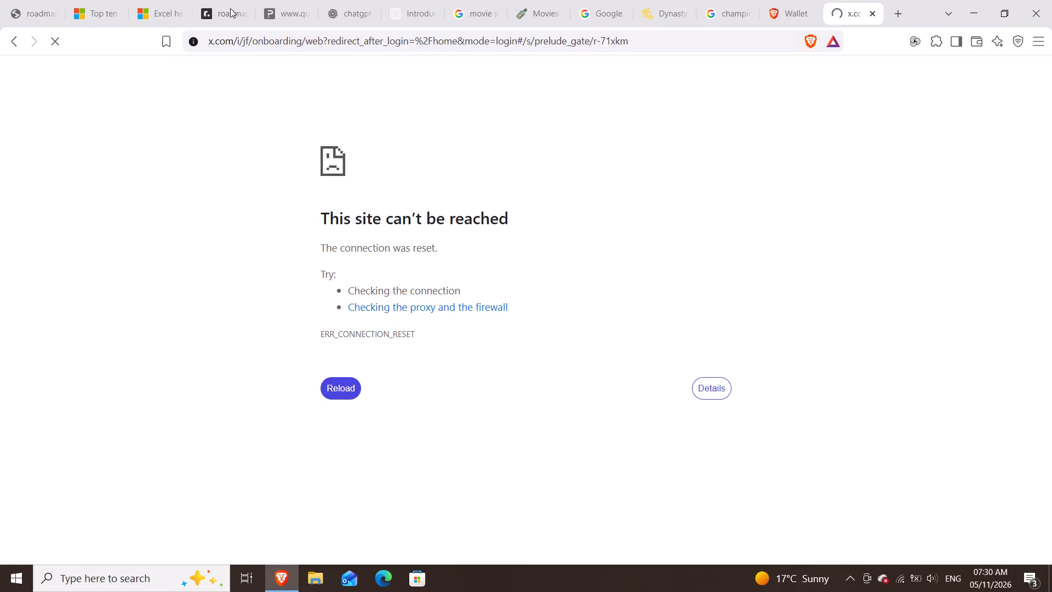
{"action": "left_click", "coordinate": [782, 5]}
{"action": "left_click", "coordinate": [809, 15]}
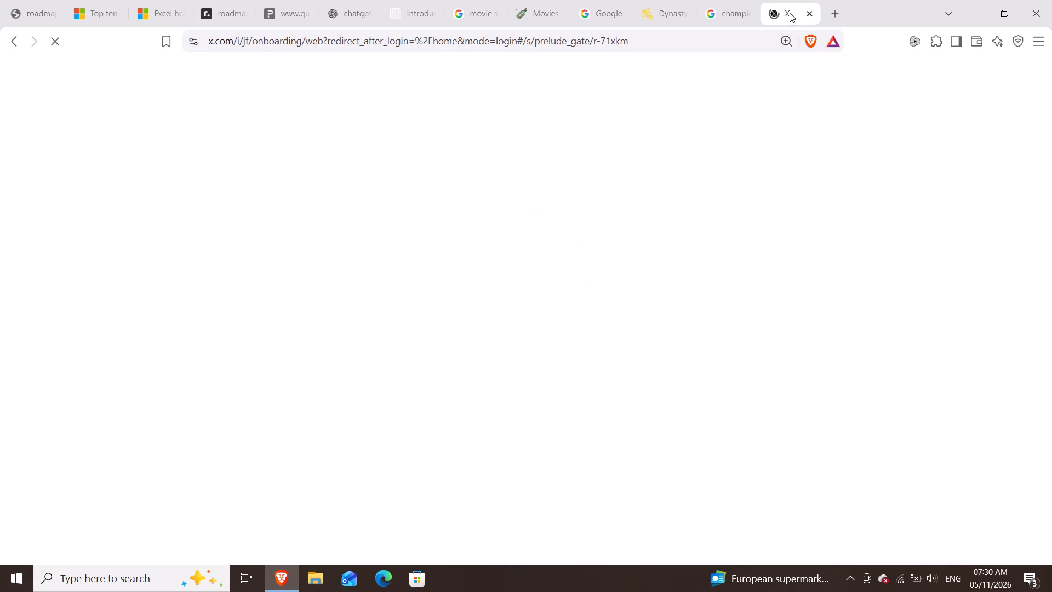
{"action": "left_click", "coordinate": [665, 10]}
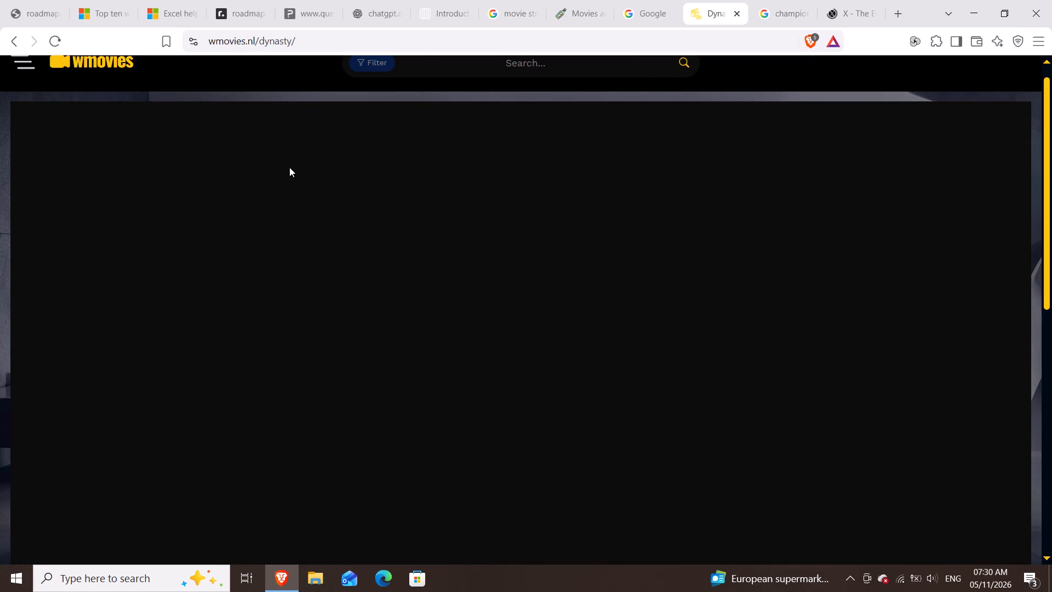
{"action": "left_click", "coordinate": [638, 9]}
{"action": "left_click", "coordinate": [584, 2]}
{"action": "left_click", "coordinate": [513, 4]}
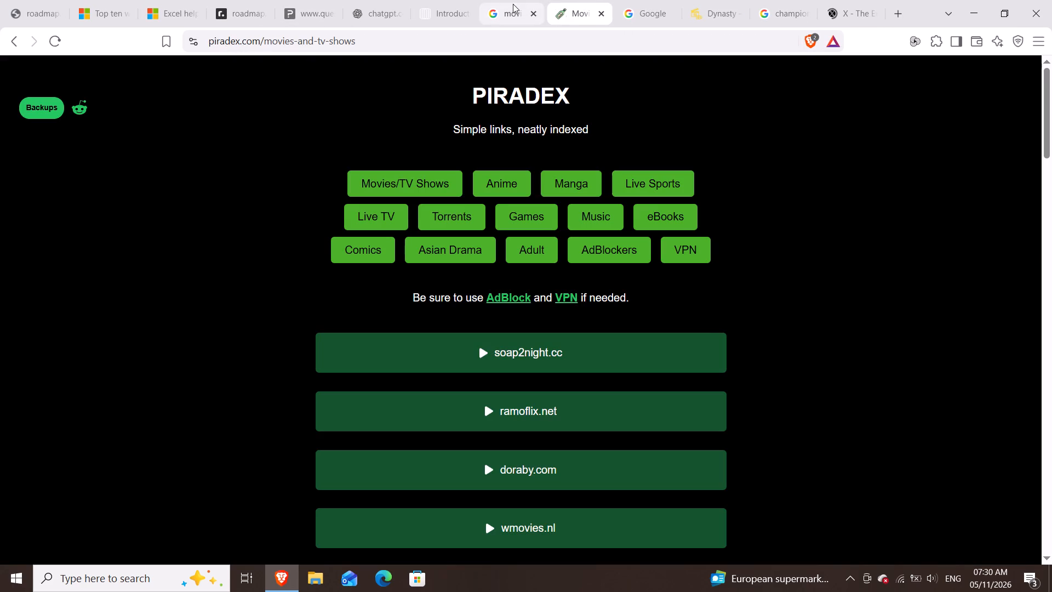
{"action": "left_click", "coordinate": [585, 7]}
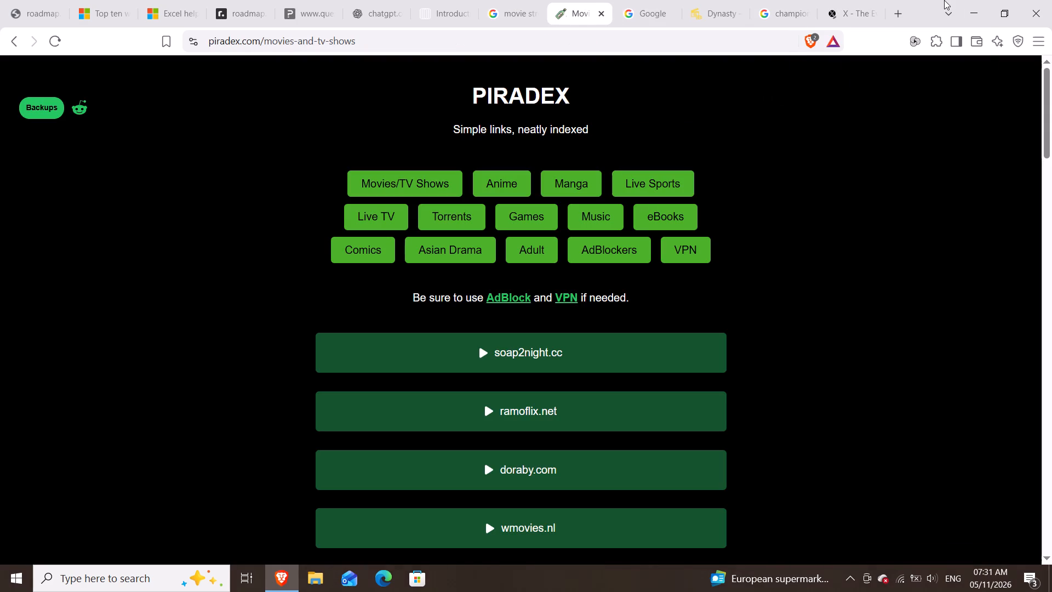
Search Google for "ke ele health" from the X tab, using the suggested query.
{"action": "left_click", "coordinate": [848, 8]}
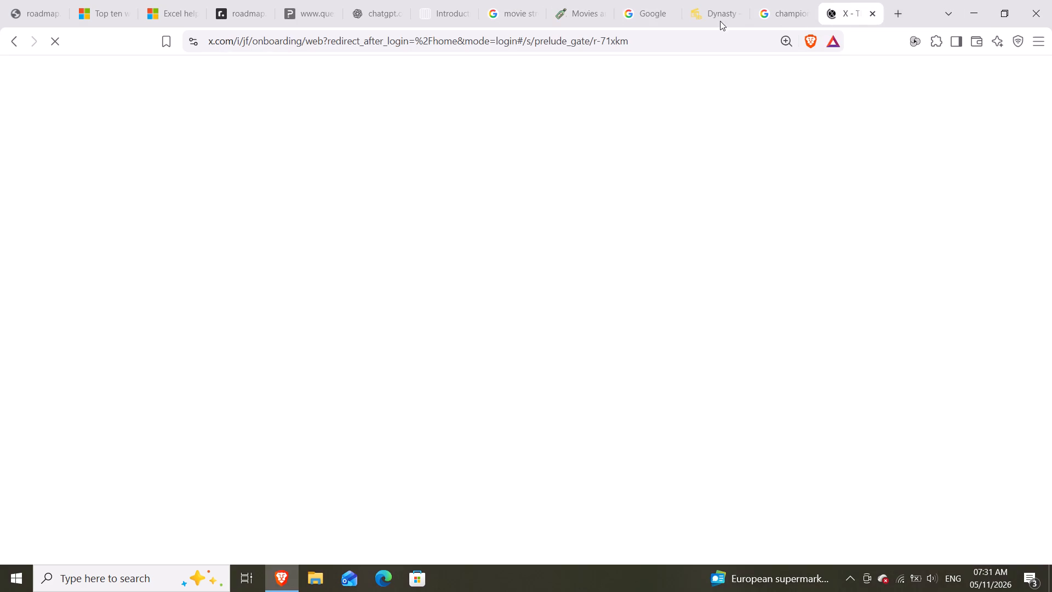
{"action": "triple_click", "coordinate": [536, 39]}
{"action": "type", "text": "ke"}
{"action": "key", "text": "period"}
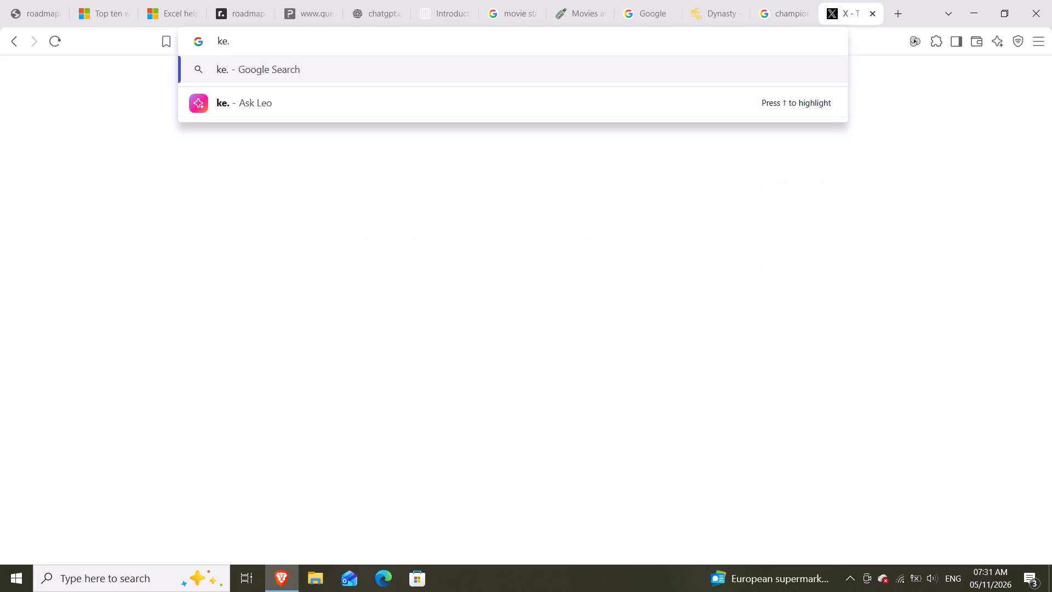
{"action": "key", "text": "e"}
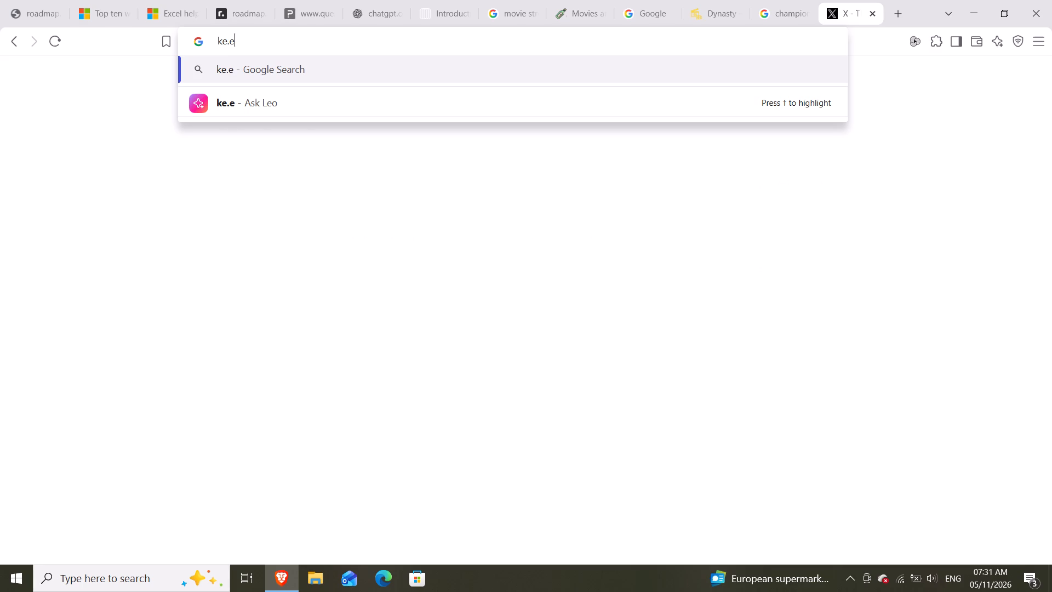
{"action": "type", "text": "le"}
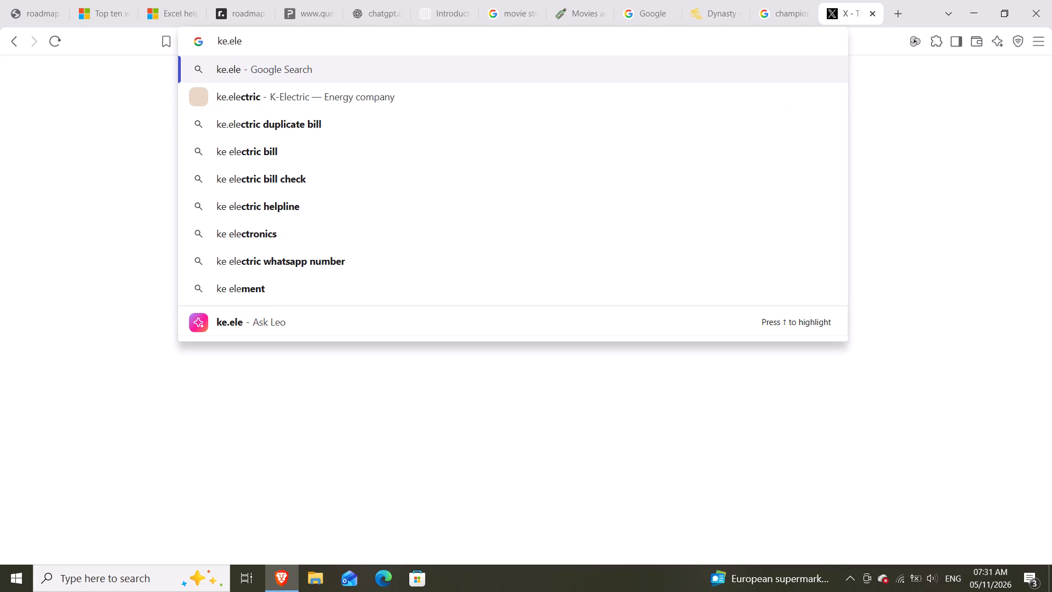
{"action": "type", "text": ".hea"}
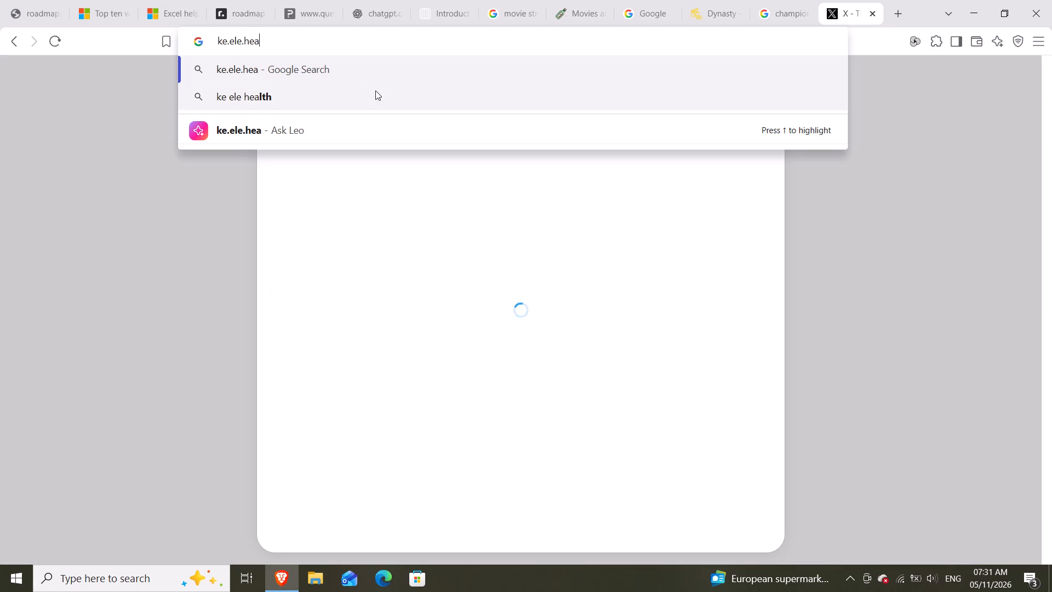
{"action": "left_click", "coordinate": [375, 90]}
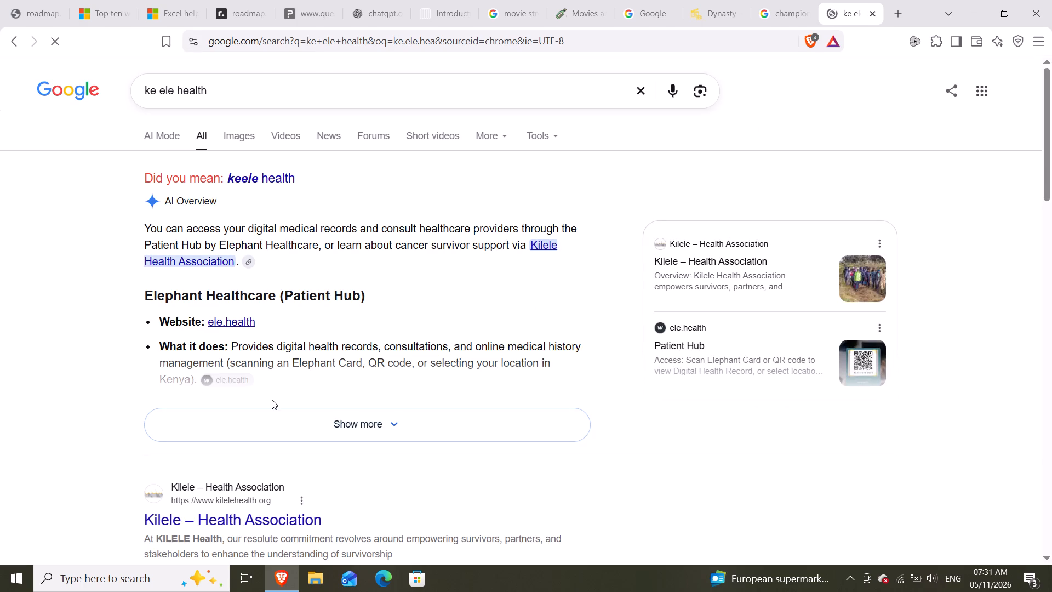
Open the ele.health website link from the AI Overview in the search results.
{"action": "scroll", "coordinate": [272, 400], "scroll_direction": "down", "scroll_amount": 6}
{"action": "scroll", "coordinate": [272, 400], "scroll_direction": "up", "scroll_amount": 4}
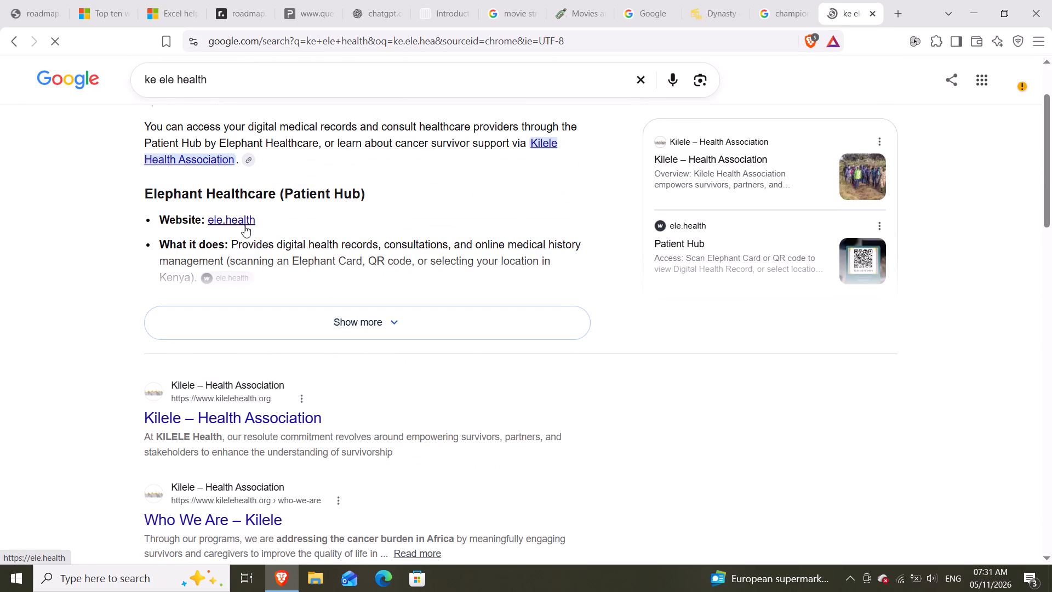
{"action": "left_click", "coordinate": [244, 225]}
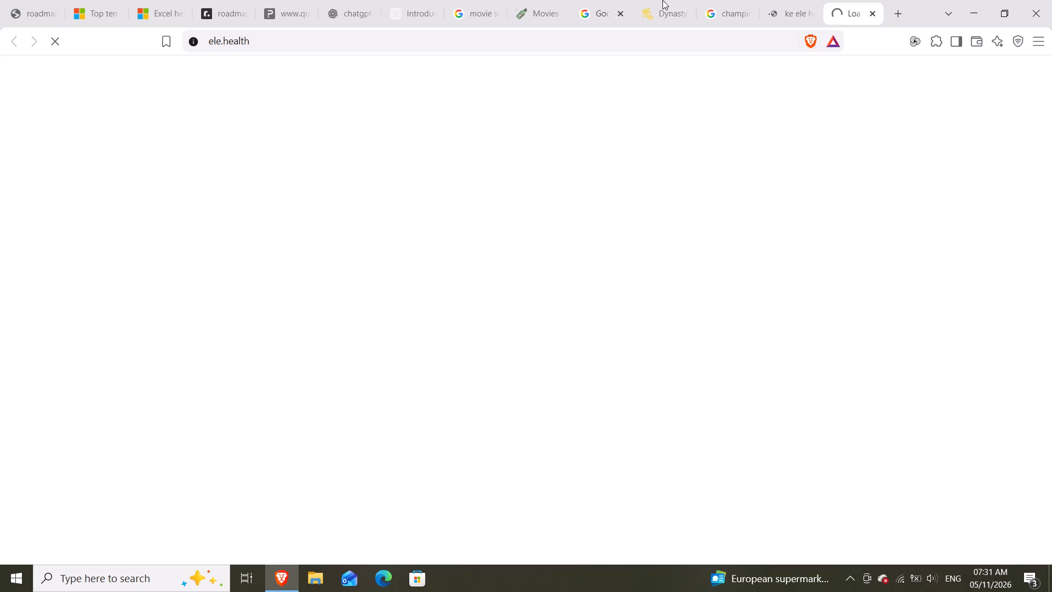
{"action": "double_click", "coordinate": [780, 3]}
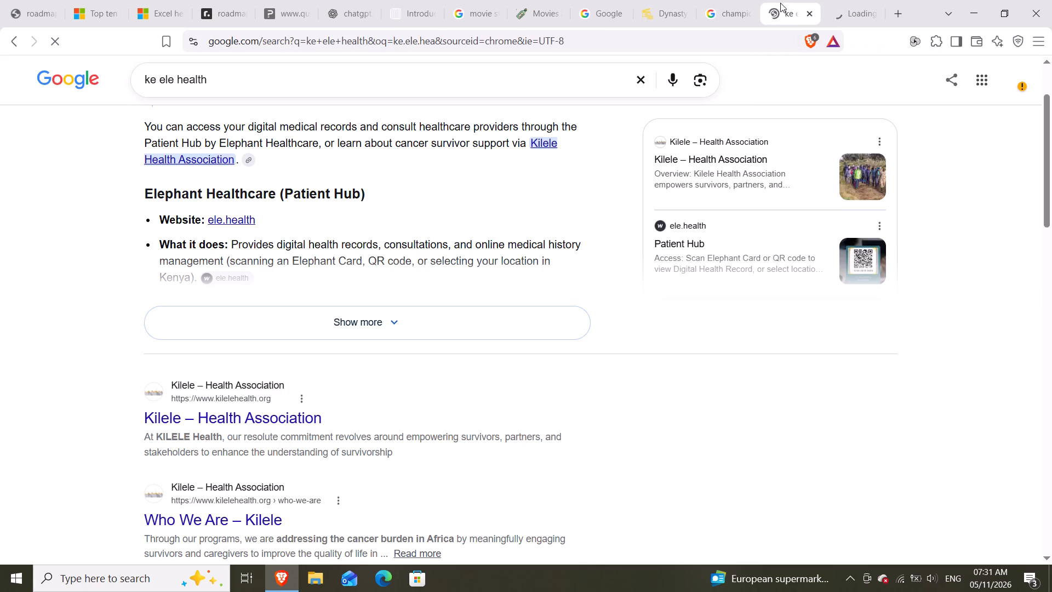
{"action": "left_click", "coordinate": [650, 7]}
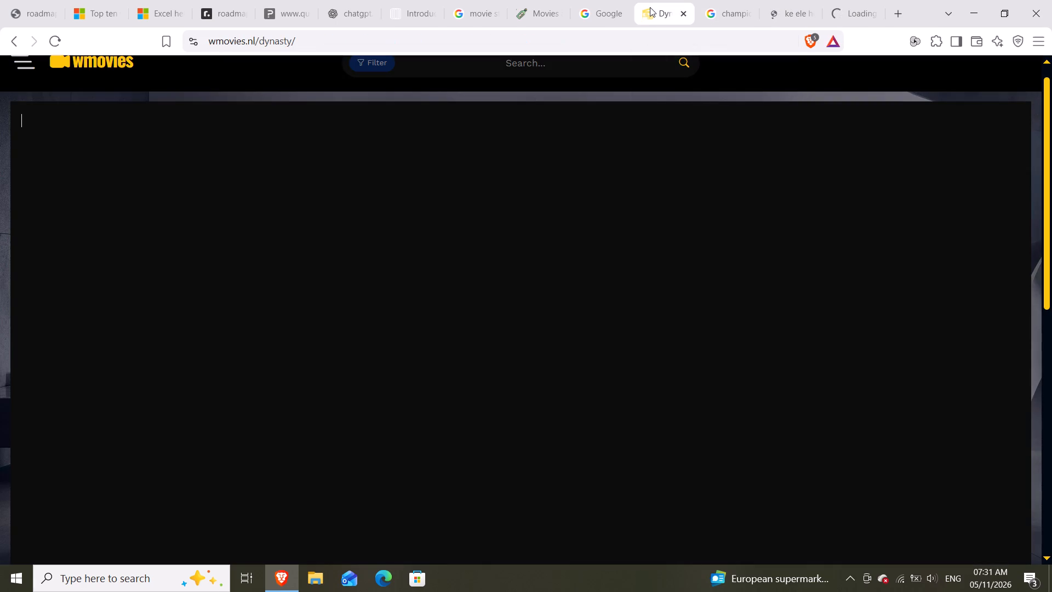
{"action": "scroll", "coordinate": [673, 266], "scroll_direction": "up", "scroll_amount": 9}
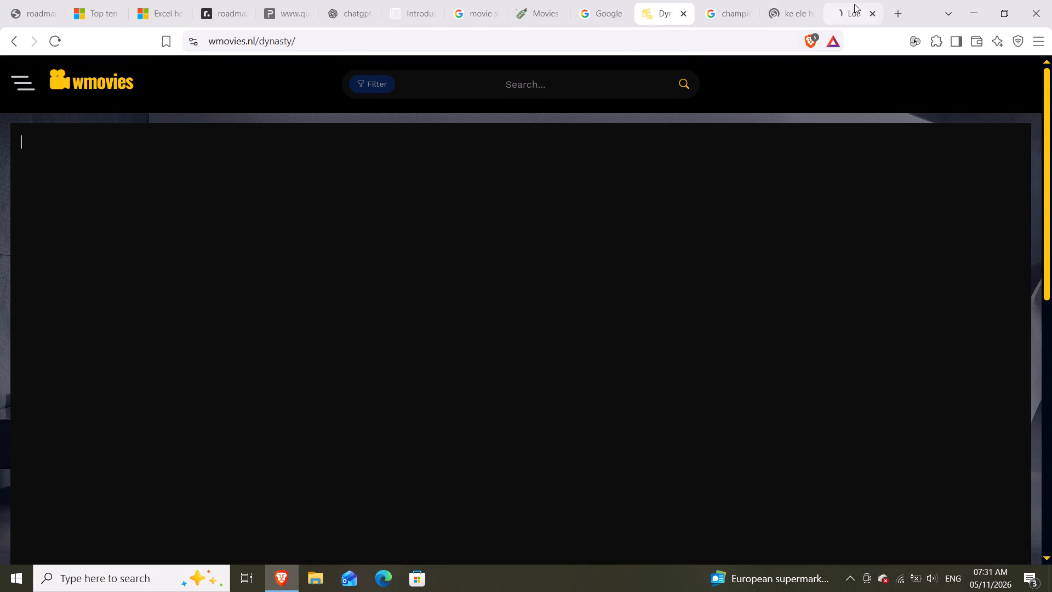
Close the "ke ele health" search results tab while the ele.health page loads.
{"action": "left_click", "coordinate": [848, 22]}
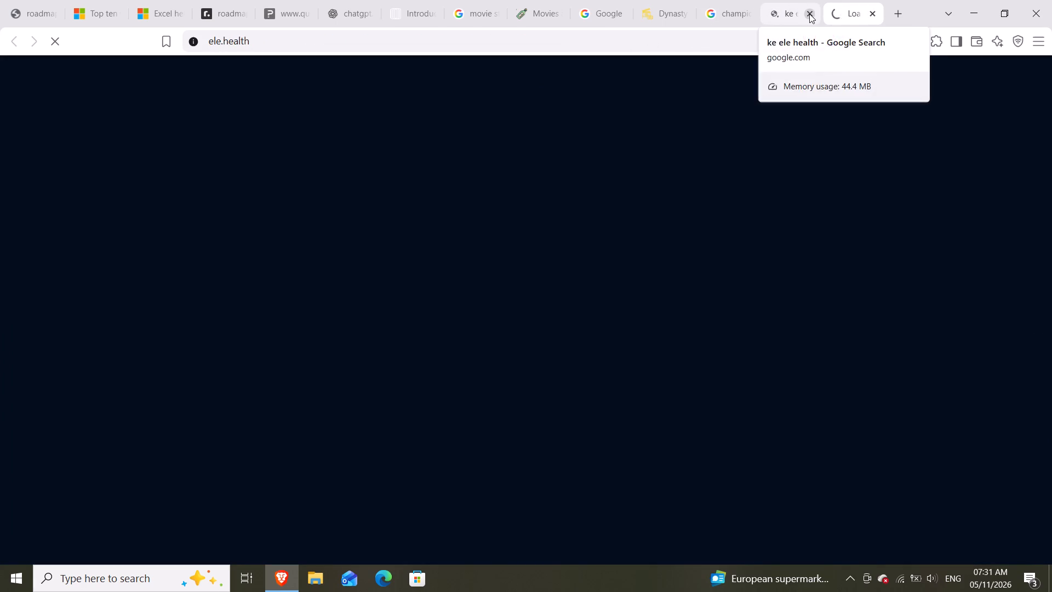
{"action": "left_click", "coordinate": [809, 14]}
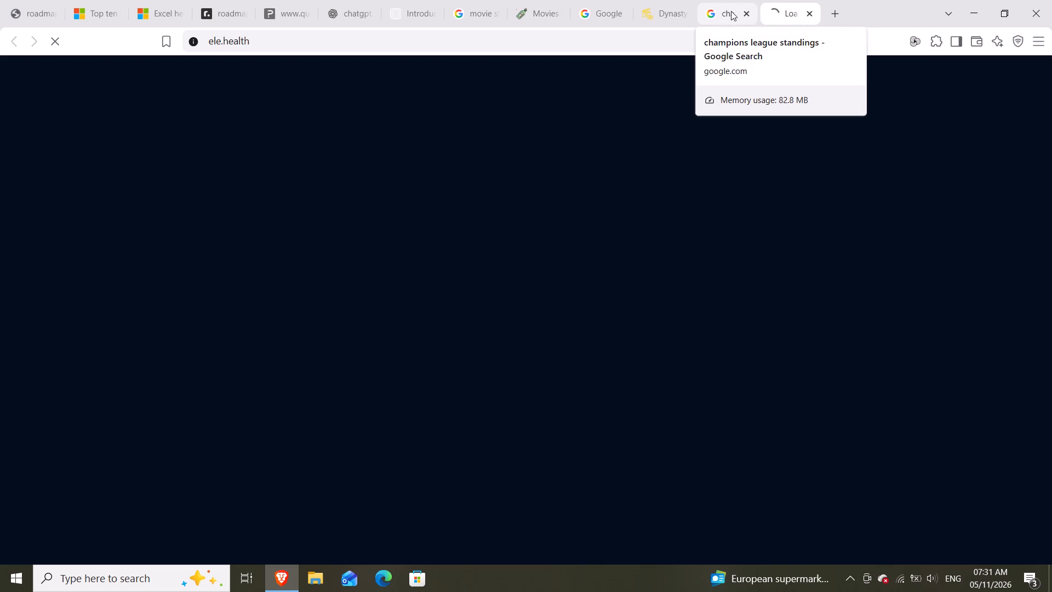
Look through the UEFA Champions League standings table in the already open Google results.
{"action": "left_click", "coordinate": [714, 13]}
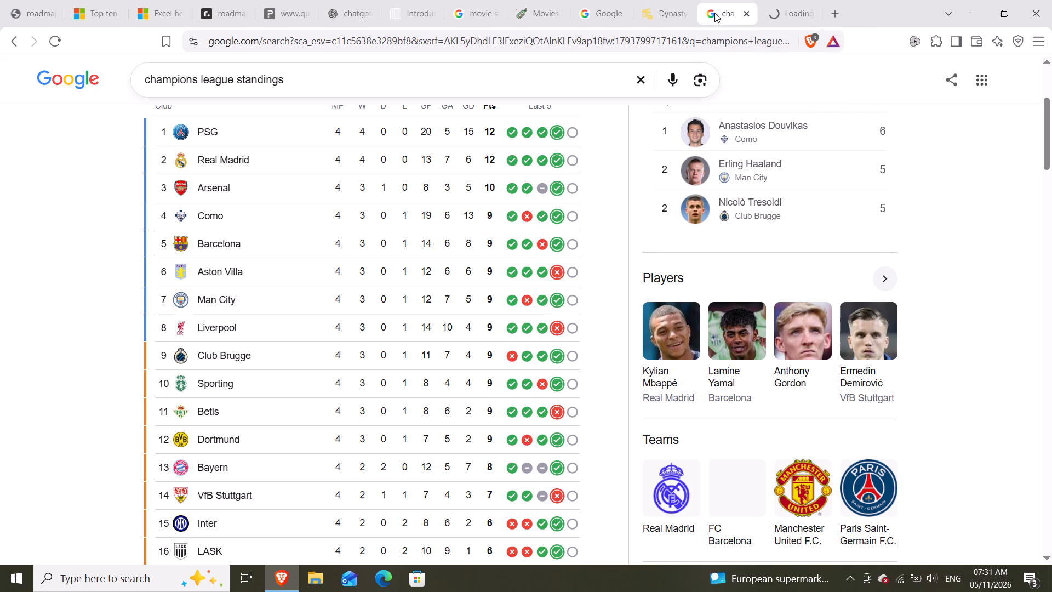
{"action": "scroll", "coordinate": [516, 292], "scroll_direction": "down", "scroll_amount": 5}
{"action": "scroll", "coordinate": [516, 292], "scroll_direction": "up", "scroll_amount": 3}
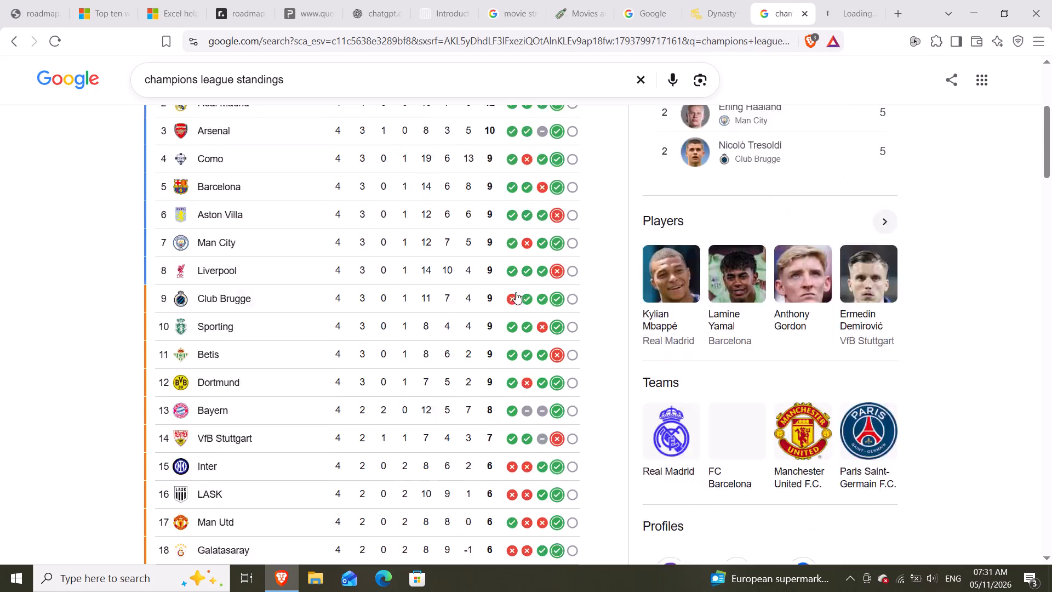
{"action": "scroll", "coordinate": [516, 292], "scroll_direction": "up", "scroll_amount": 10}
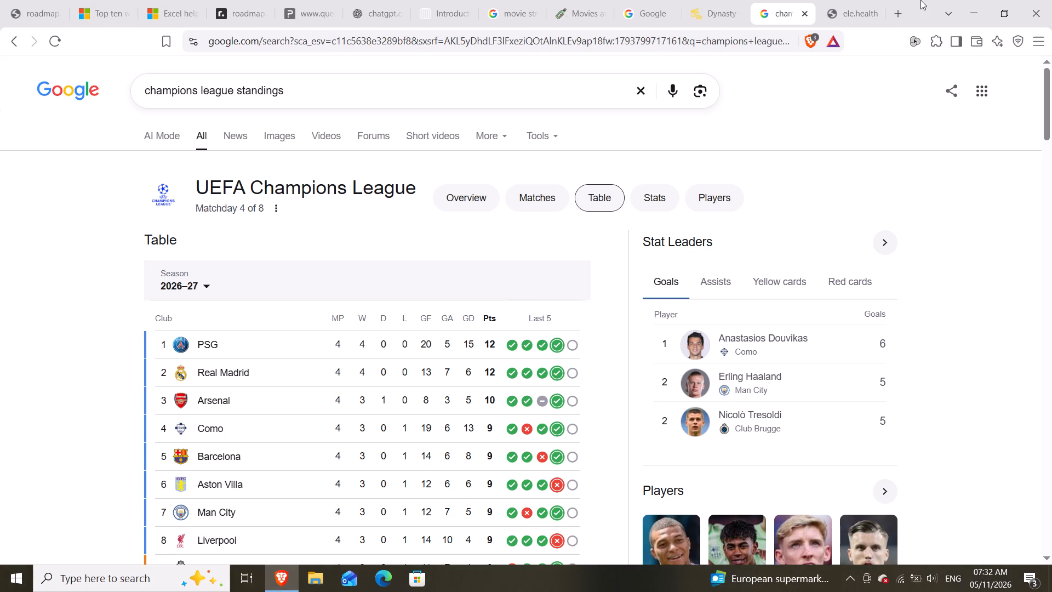
Return to the ele.health page and retry loading it.
{"action": "left_click", "coordinate": [852, 0]}
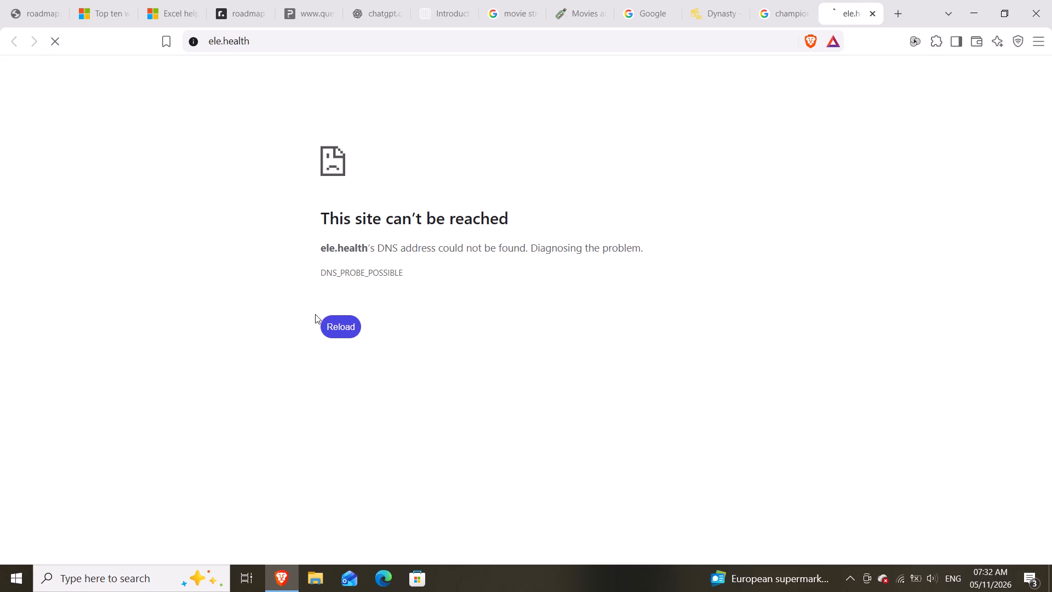
{"action": "left_click", "coordinate": [338, 335]}
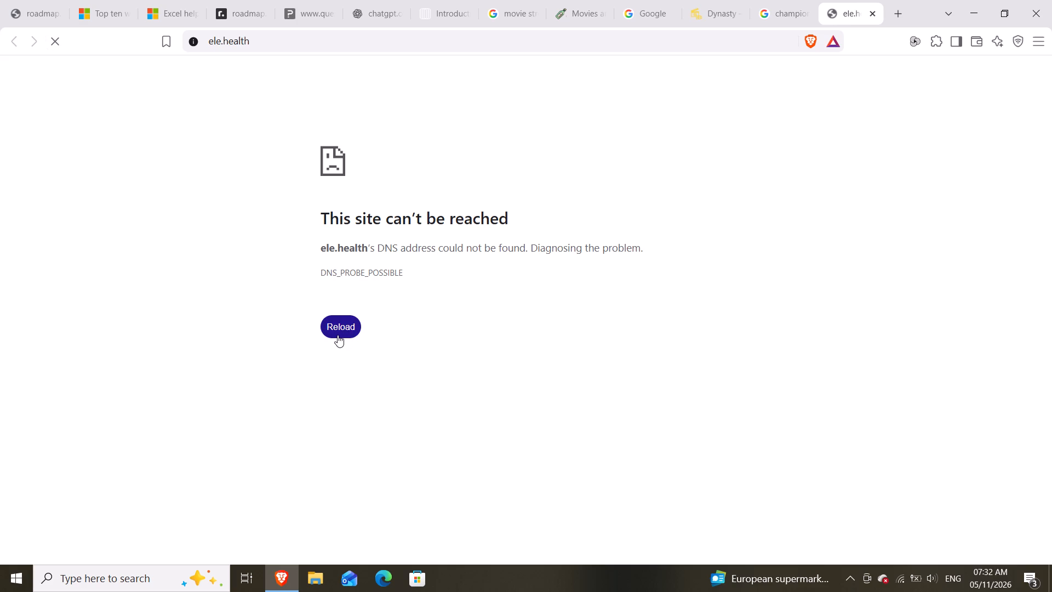
{"action": "left_click", "coordinate": [338, 327]}
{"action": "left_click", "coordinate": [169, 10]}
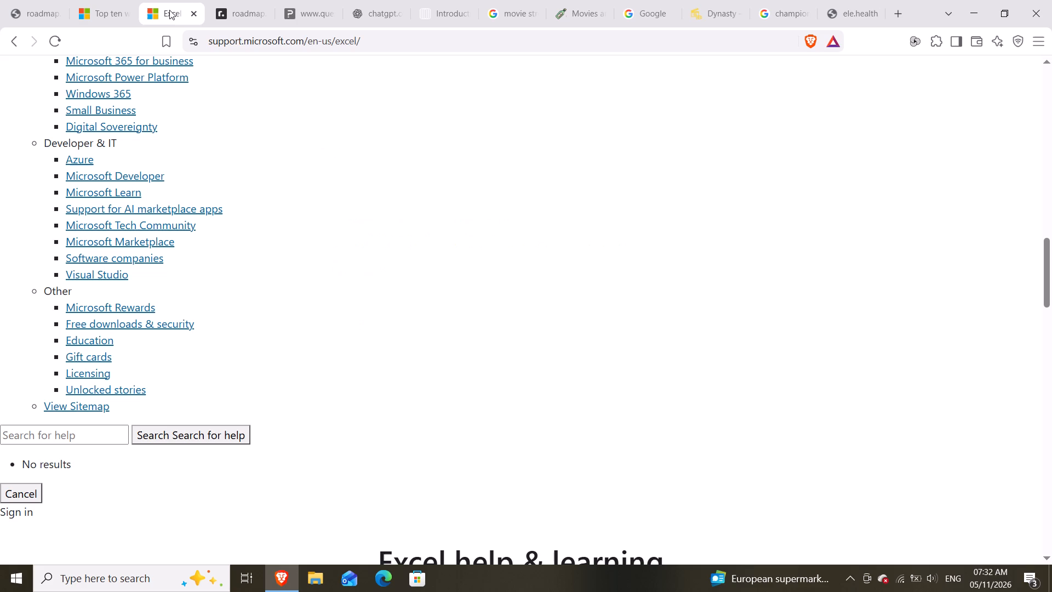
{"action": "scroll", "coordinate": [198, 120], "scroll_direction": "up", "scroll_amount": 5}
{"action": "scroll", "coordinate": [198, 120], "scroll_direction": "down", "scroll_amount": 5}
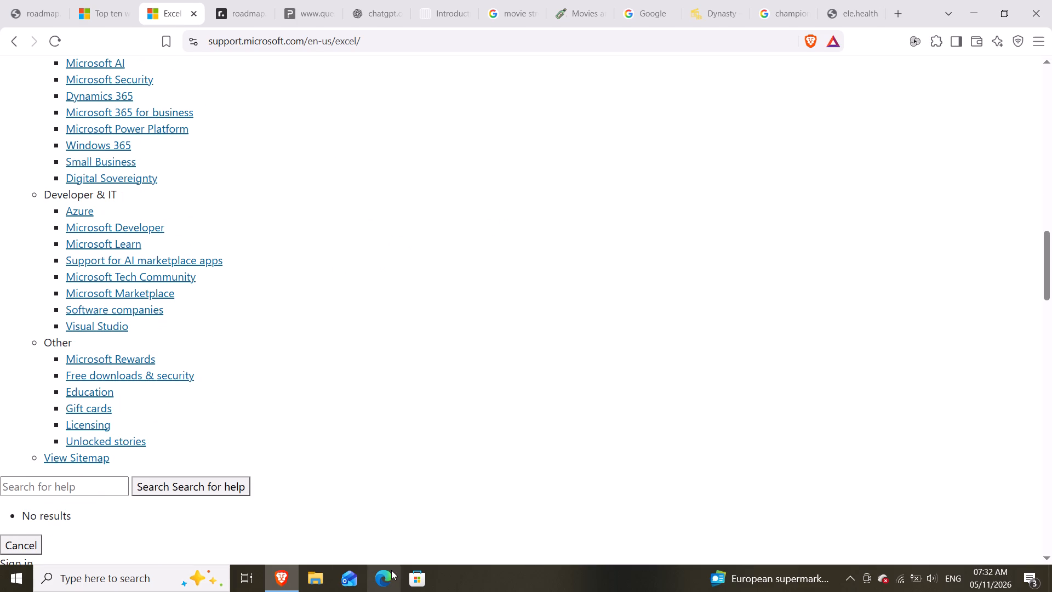
Switch to File Explorer and open the Downloads folder.
{"action": "double_click", "coordinate": [318, 582]}
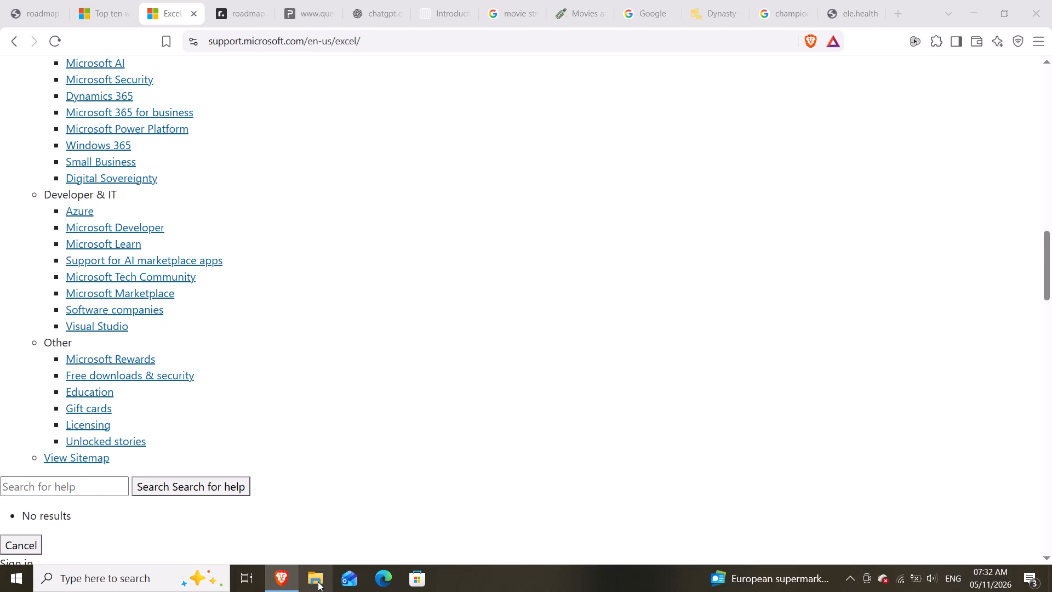
{"action": "double_click", "coordinate": [318, 582]}
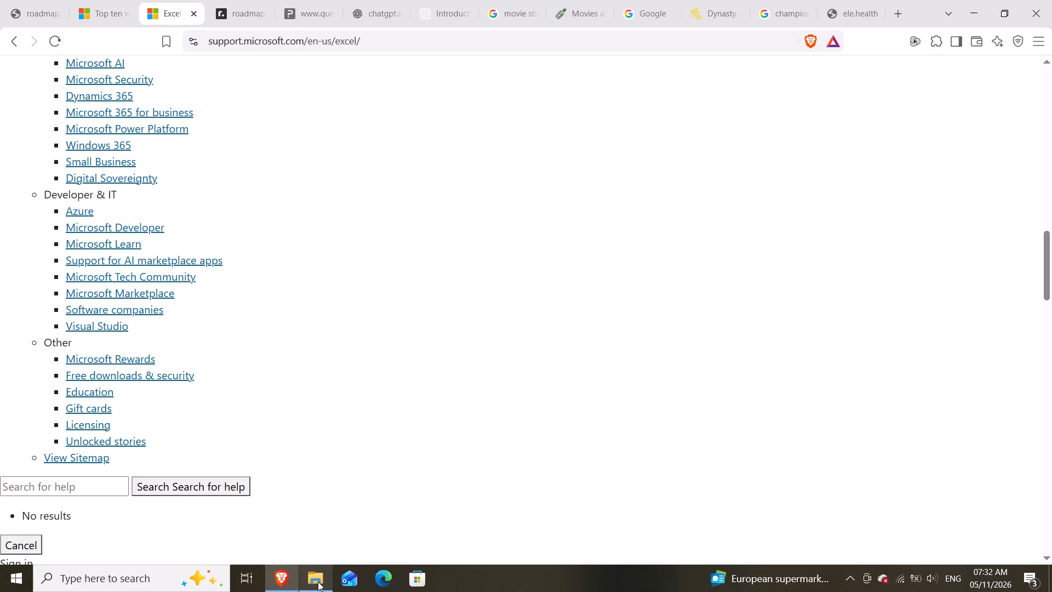
{"action": "left_click", "coordinate": [318, 582]}
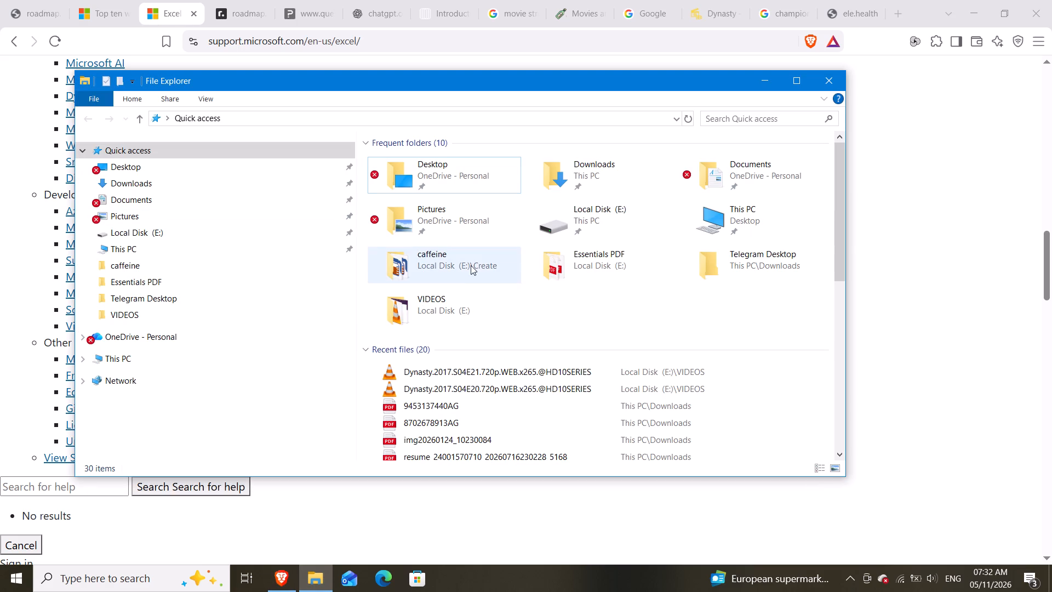
{"action": "double_click", "coordinate": [606, 164]}
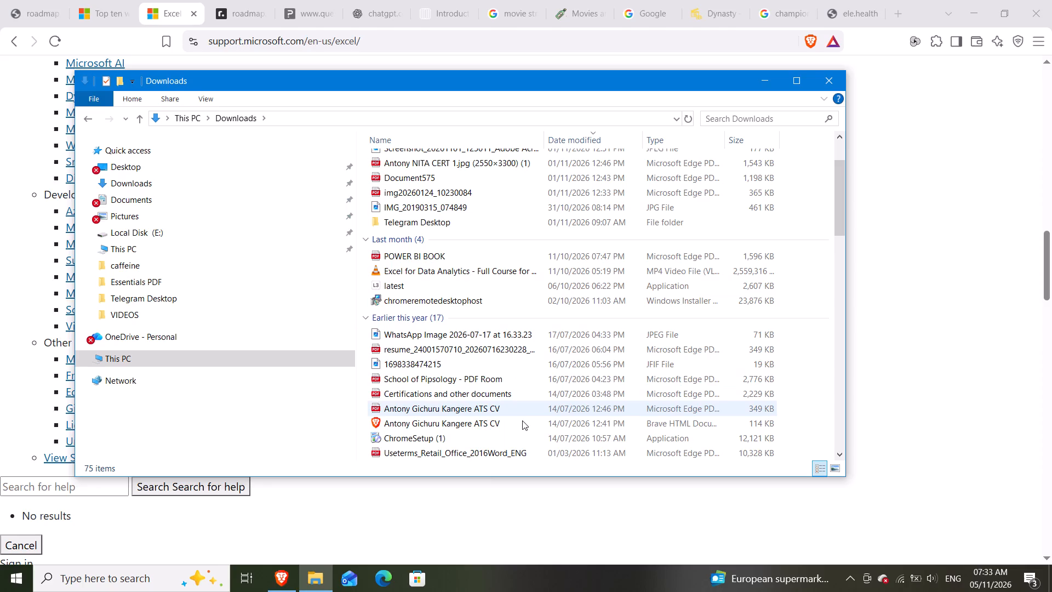
View the ATS CV PDF dated 14/07/2026 12:46 PM in Microsoft Edge, including its referees section, and close it.
{"action": "double_click", "coordinate": [482, 405]}
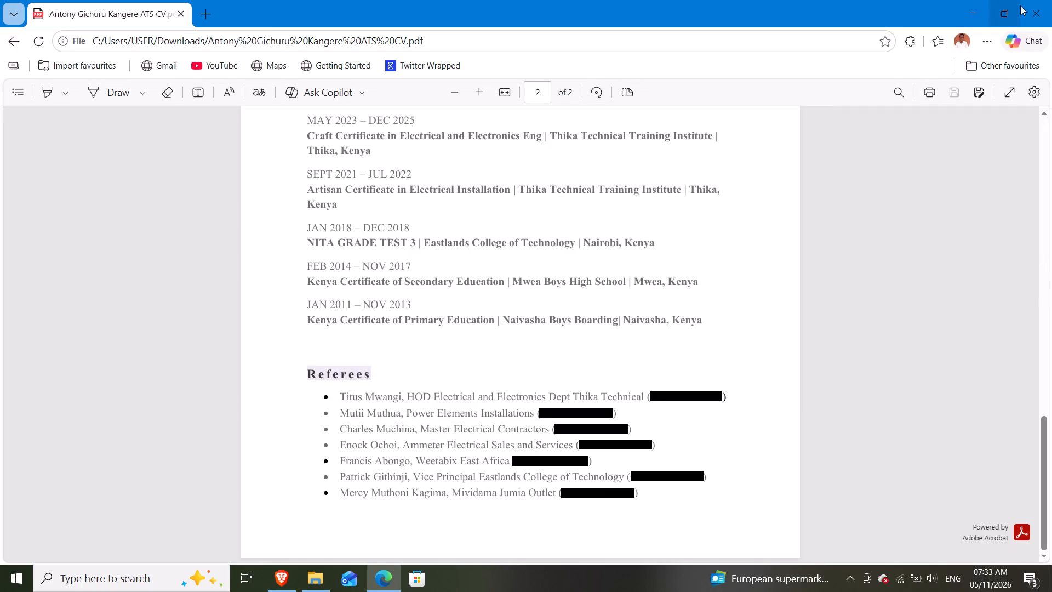
{"action": "left_click", "coordinate": [1032, 9]}
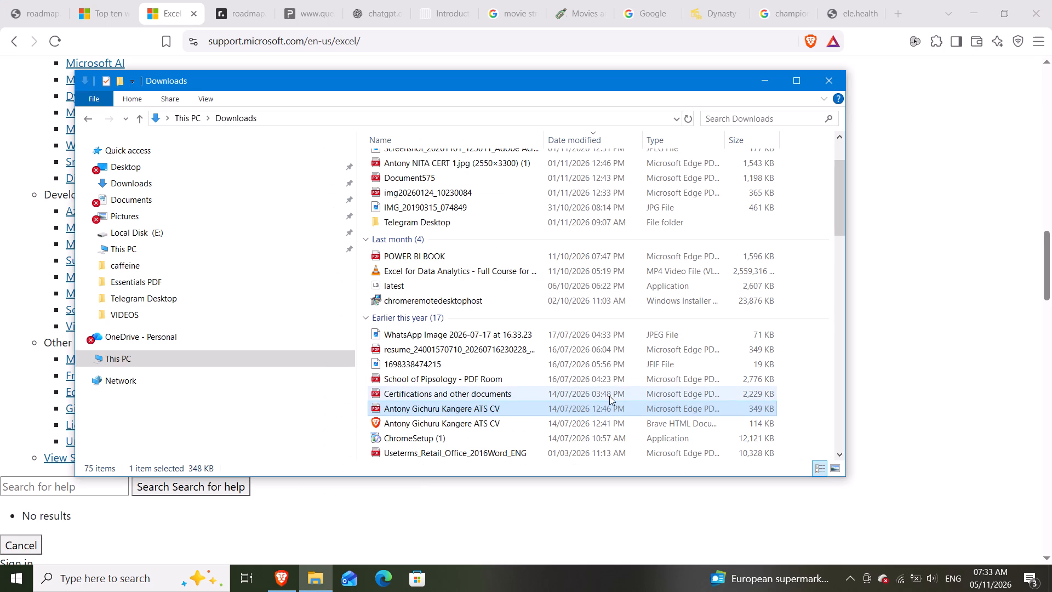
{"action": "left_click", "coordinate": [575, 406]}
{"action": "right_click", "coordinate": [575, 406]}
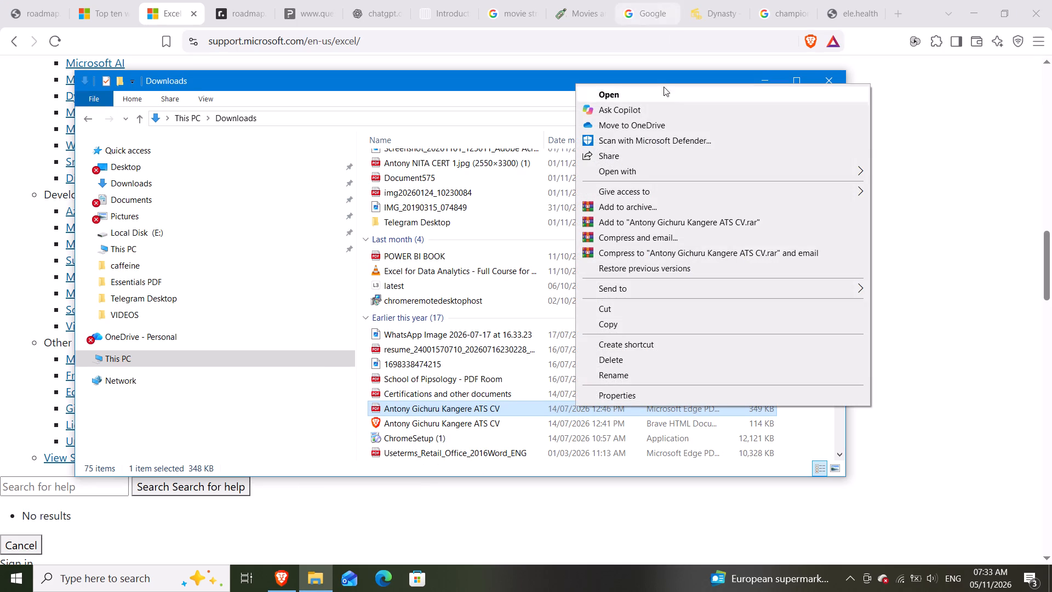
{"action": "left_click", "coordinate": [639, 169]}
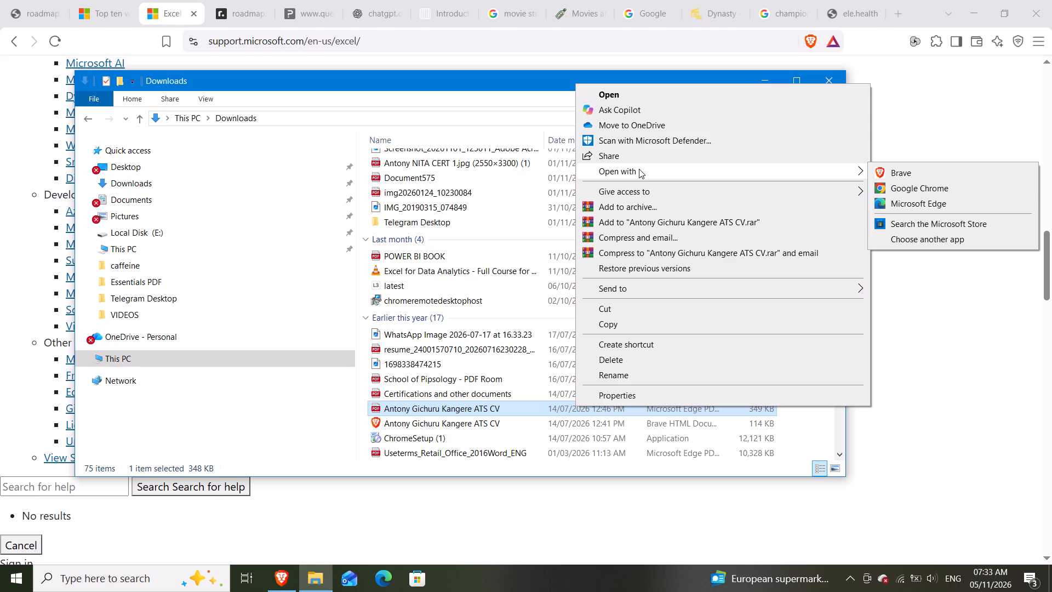
Launch Word and open the recent ATS CV PDF from Downloads, converting it to an editable document.
{"action": "left_click", "coordinate": [0, 591]}
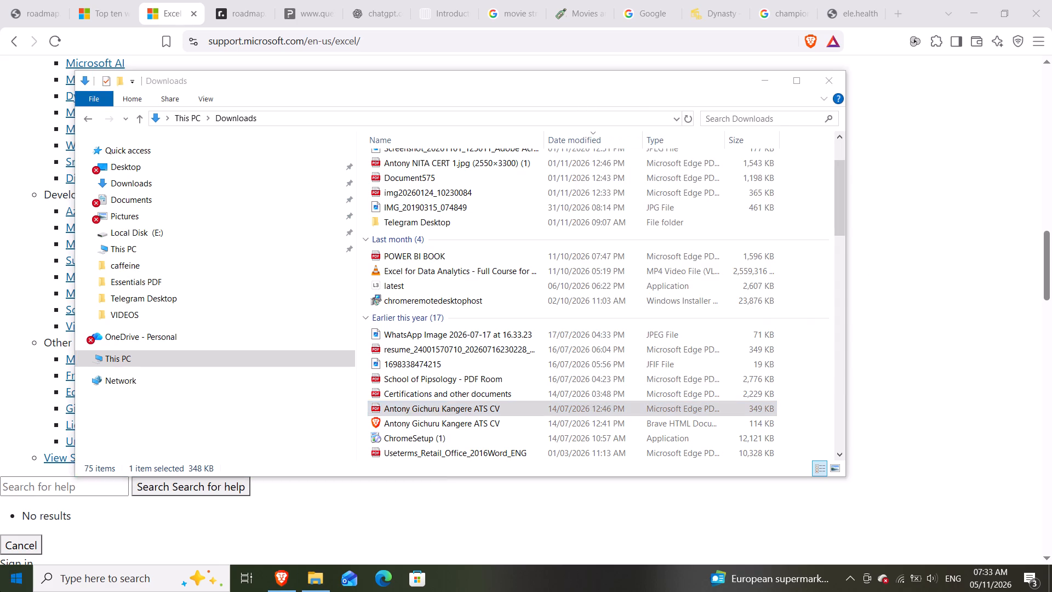
{"action": "left_click", "coordinate": [326, 206]}
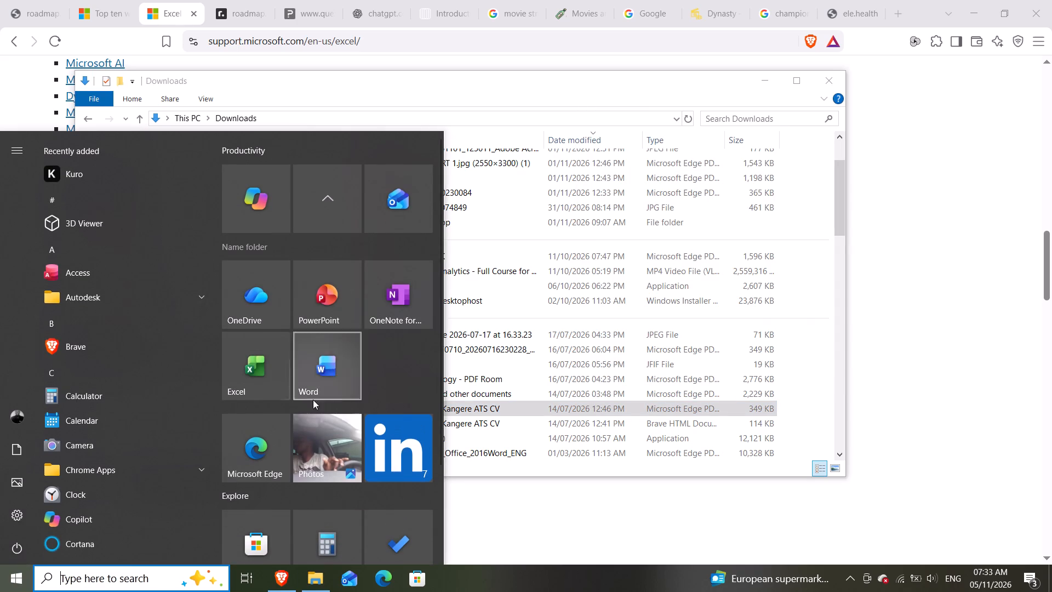
{"action": "left_click", "coordinate": [321, 373]}
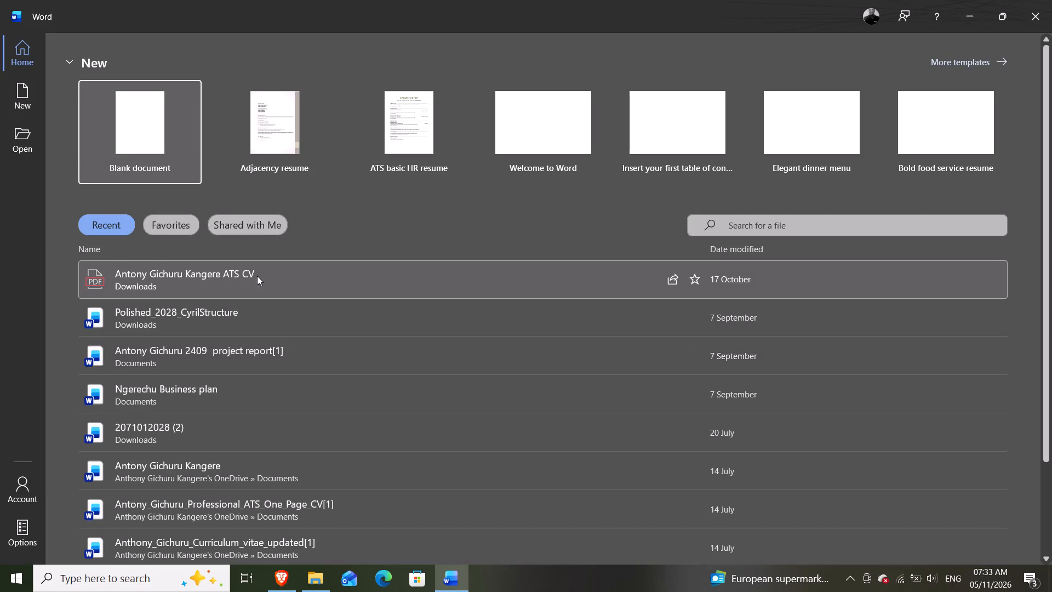
{"action": "left_click", "coordinate": [257, 276]}
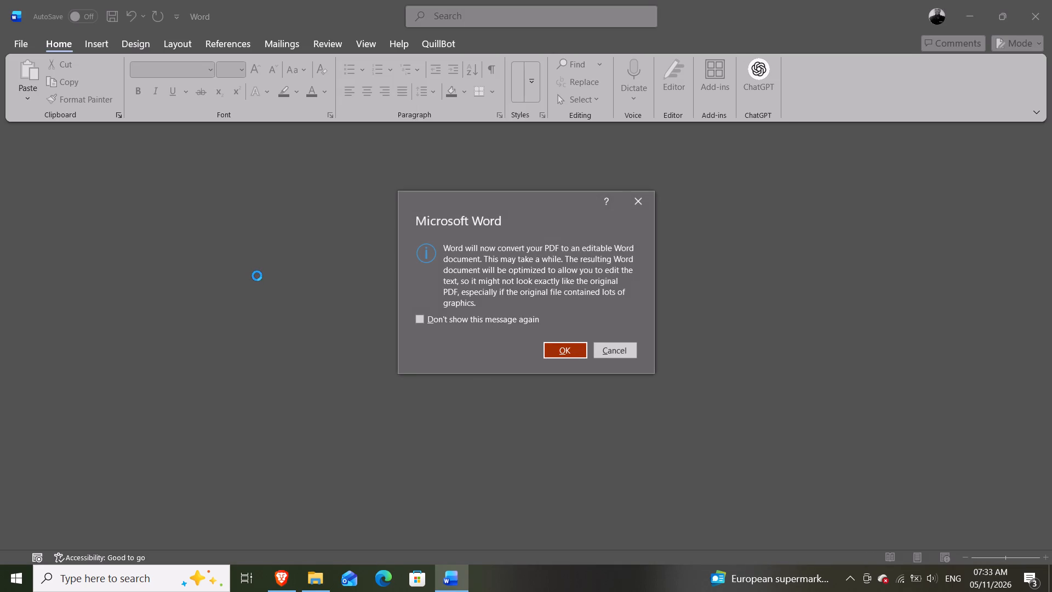
{"action": "left_click", "coordinate": [565, 353]}
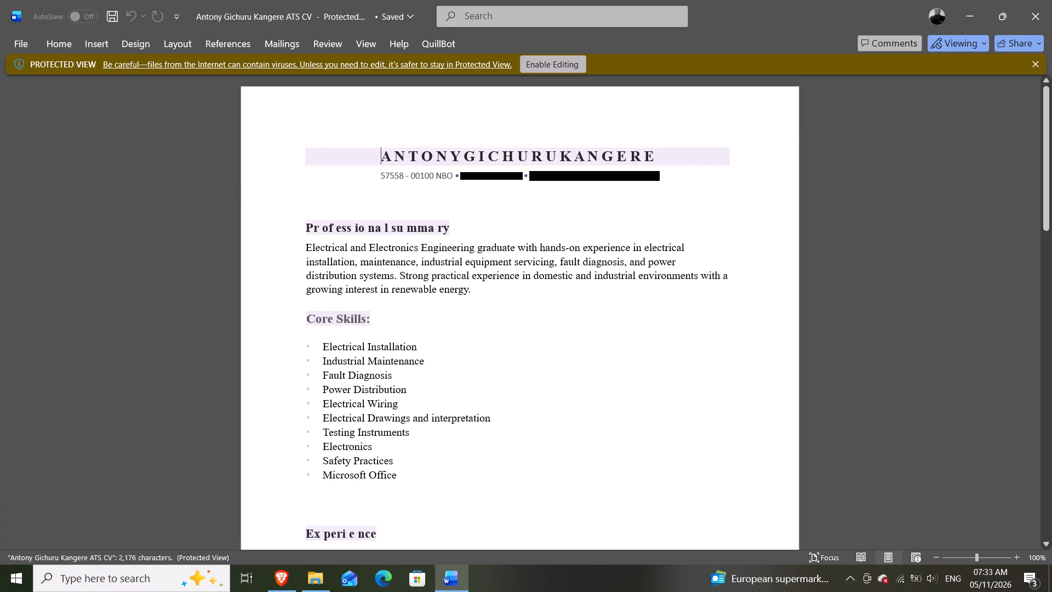
Open the original ATS CV PDF from the Downloads folder in Microsoft Edge and view the top of its first page.
{"action": "left_click", "coordinate": [302, 587]}
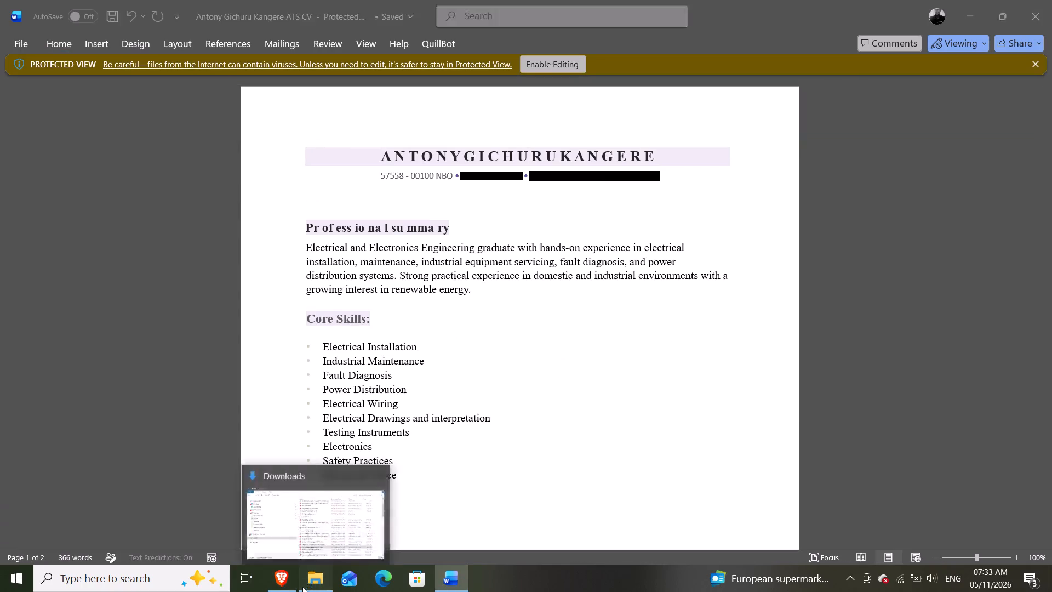
{"action": "double_click", "coordinate": [444, 409]}
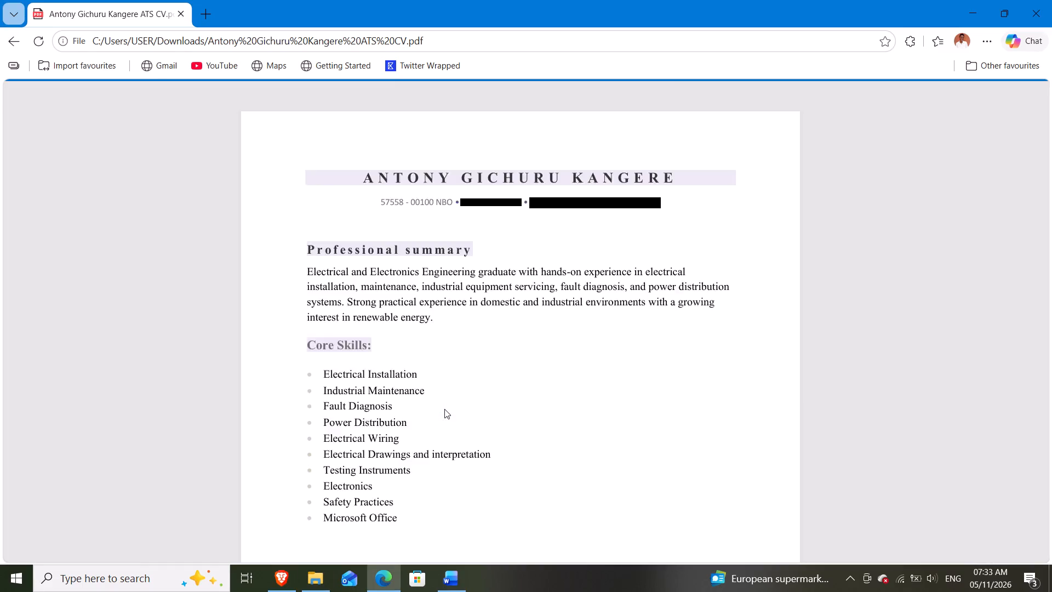
{"action": "scroll", "coordinate": [459, 231], "scroll_direction": "up", "scroll_amount": 16}
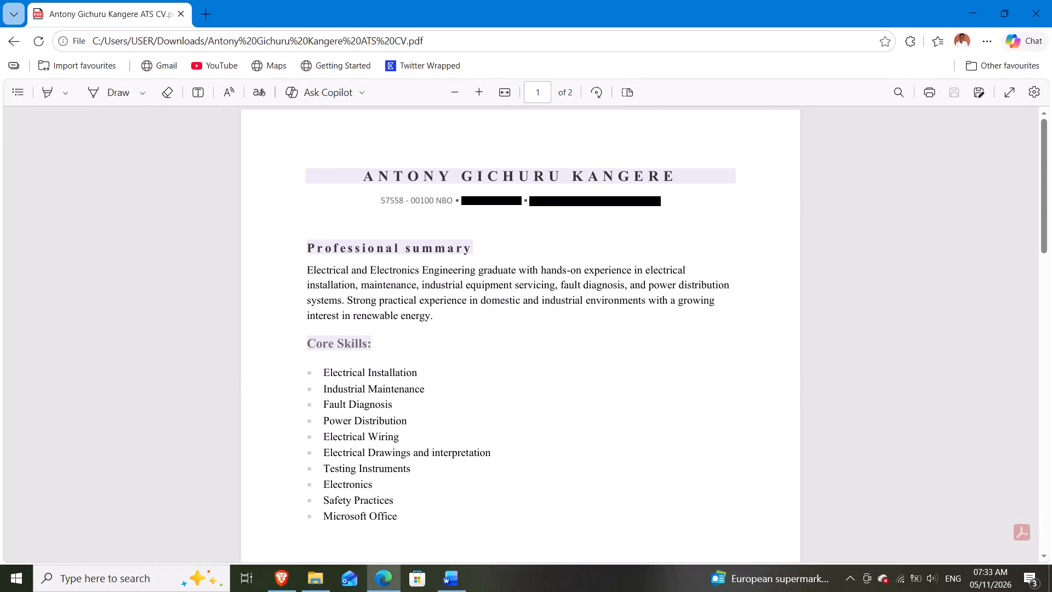
{"action": "scroll", "coordinate": [459, 231], "scroll_direction": "up", "scroll_amount": 15}
Return to the converted CV in Word and enable editing, accepting the PDF conversion.
{"action": "left_click", "coordinate": [447, 574]}
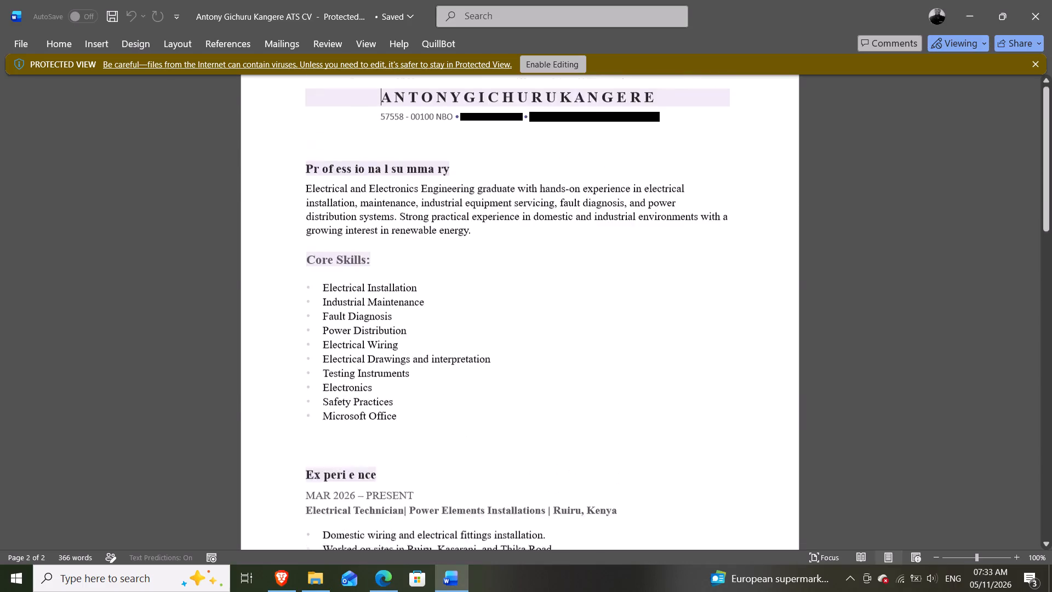
{"action": "left_click", "coordinate": [547, 62]}
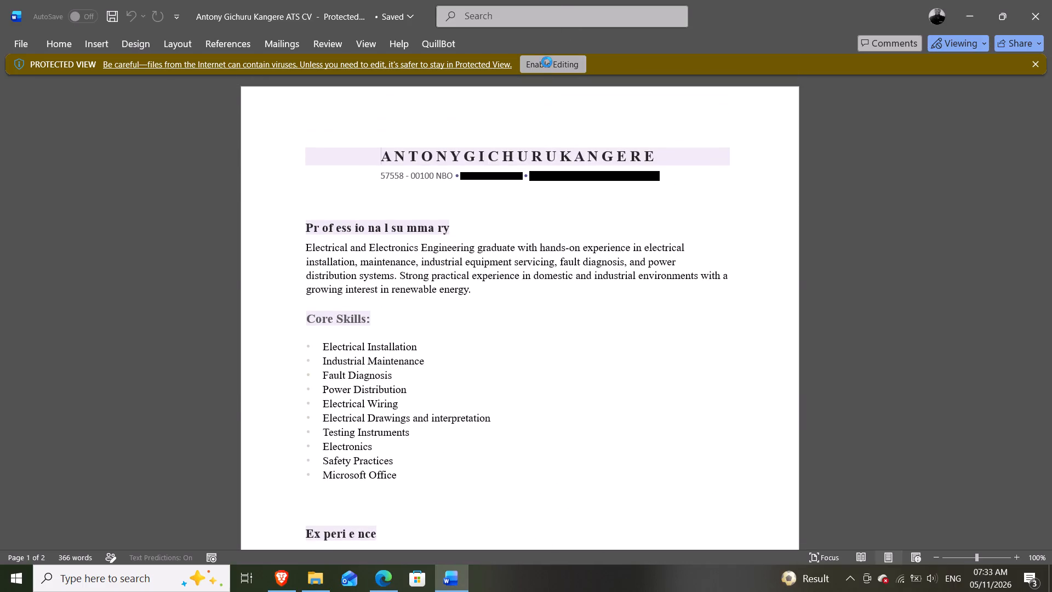
{"action": "left_click", "coordinate": [564, 350]}
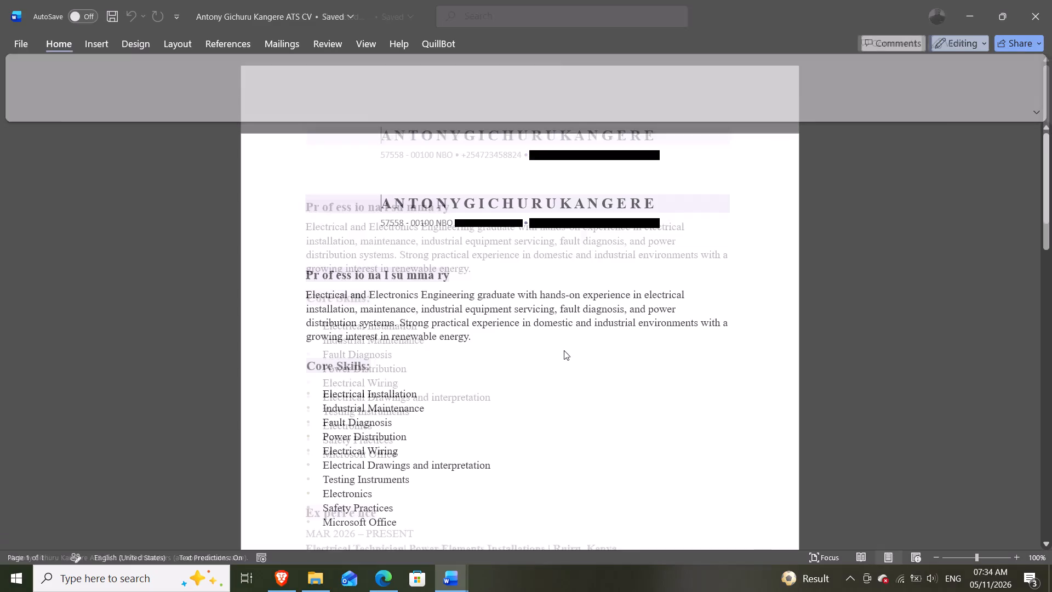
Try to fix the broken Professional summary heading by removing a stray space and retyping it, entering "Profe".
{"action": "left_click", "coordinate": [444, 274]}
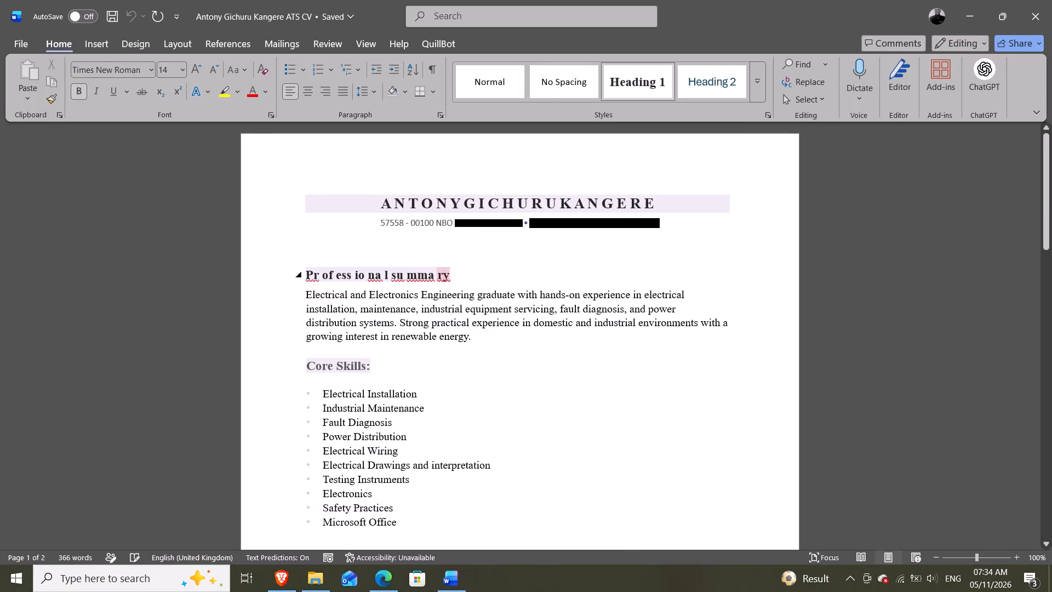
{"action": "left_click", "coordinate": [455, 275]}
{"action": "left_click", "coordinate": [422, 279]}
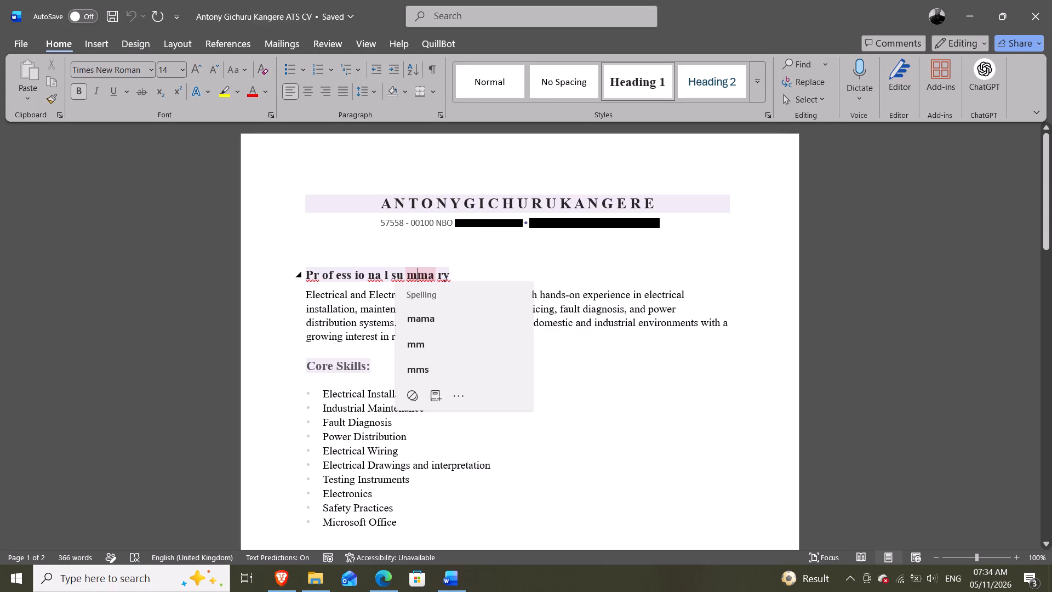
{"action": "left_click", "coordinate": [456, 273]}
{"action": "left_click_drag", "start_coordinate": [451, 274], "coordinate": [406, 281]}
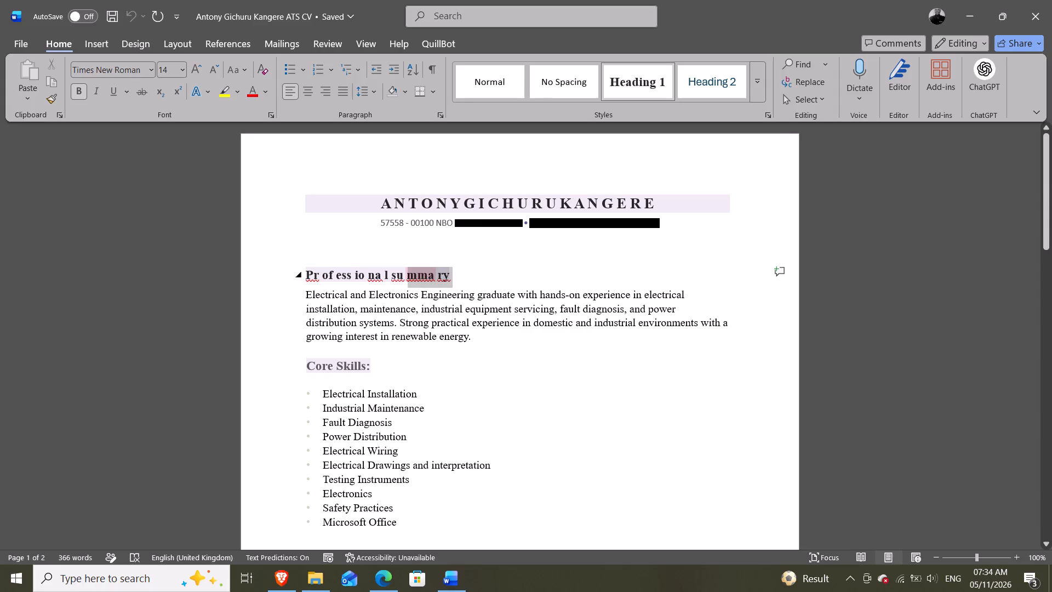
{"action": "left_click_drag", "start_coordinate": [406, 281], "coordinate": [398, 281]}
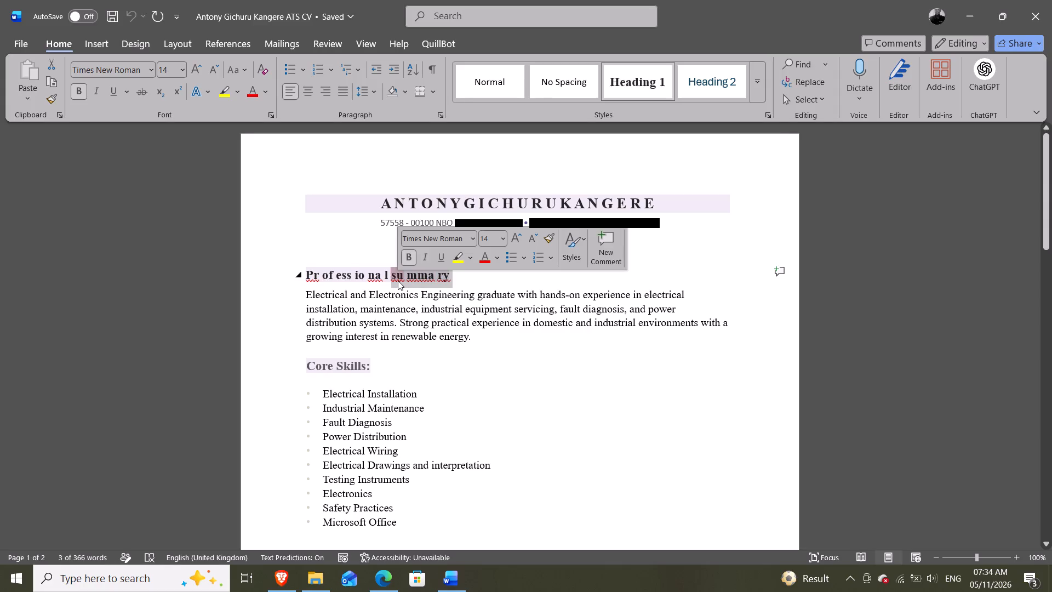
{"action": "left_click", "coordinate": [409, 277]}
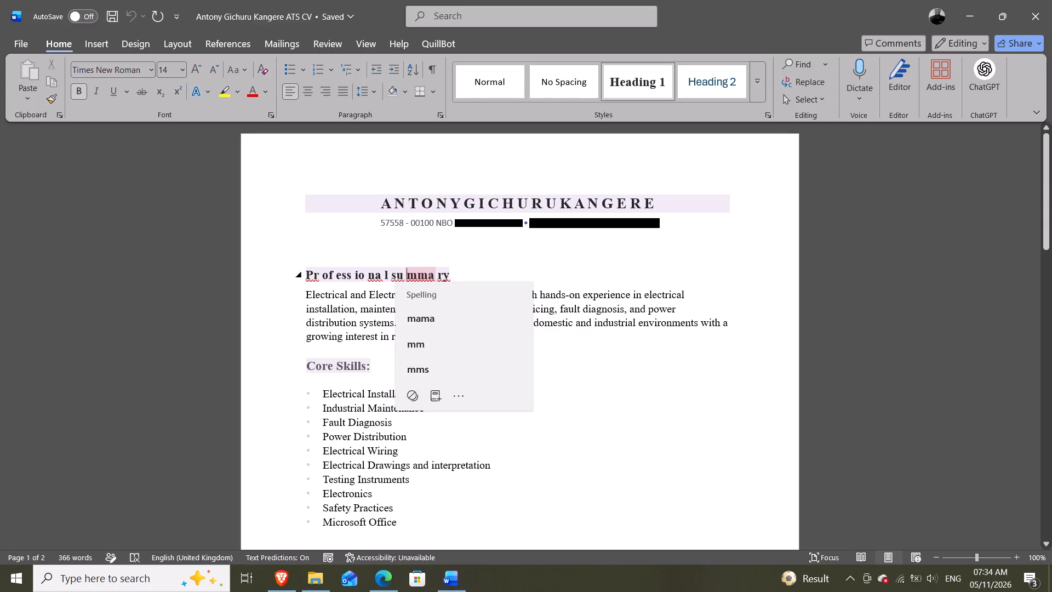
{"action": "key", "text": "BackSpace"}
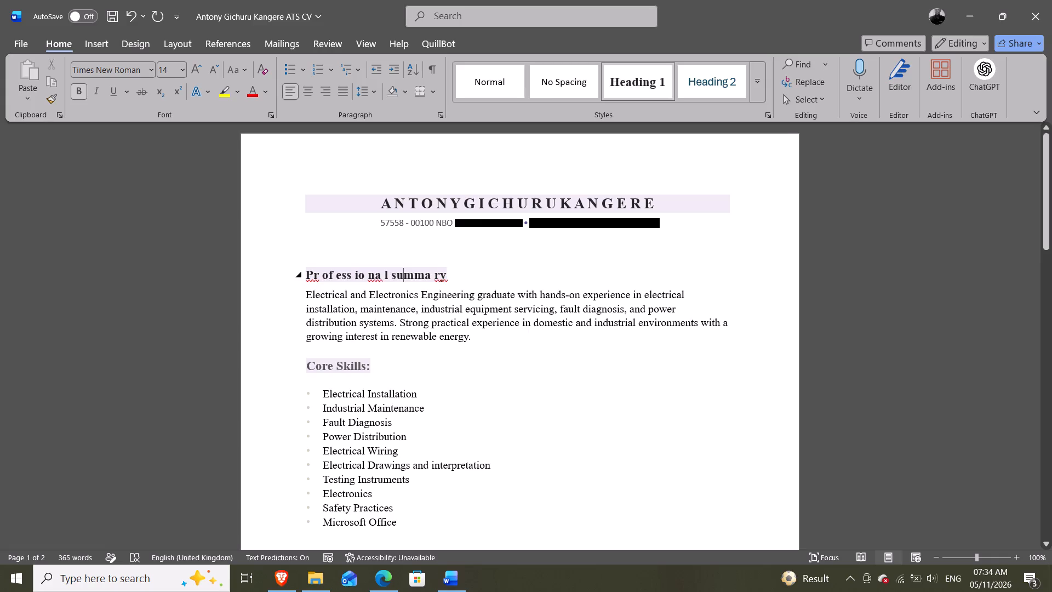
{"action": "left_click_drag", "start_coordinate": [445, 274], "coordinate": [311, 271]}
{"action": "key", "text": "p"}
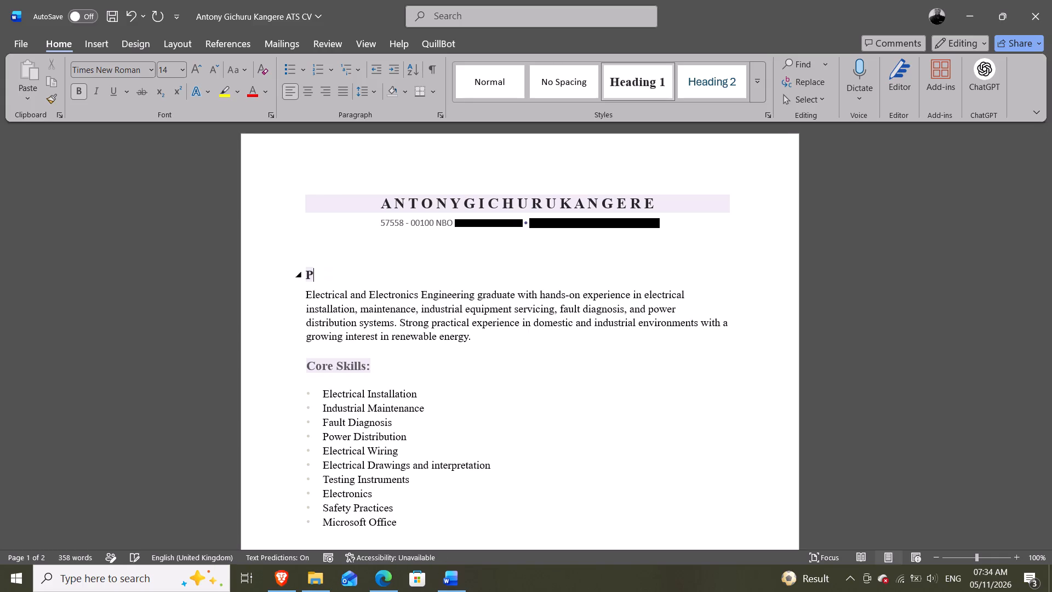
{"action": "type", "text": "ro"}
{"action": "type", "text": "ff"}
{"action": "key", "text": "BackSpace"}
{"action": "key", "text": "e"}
Copy the "Professional summary" heading from the PDF in Edge, paste it over the heading text in the Word CV, and dismiss the paste tip.
{"action": "left_click", "coordinate": [382, 582]}
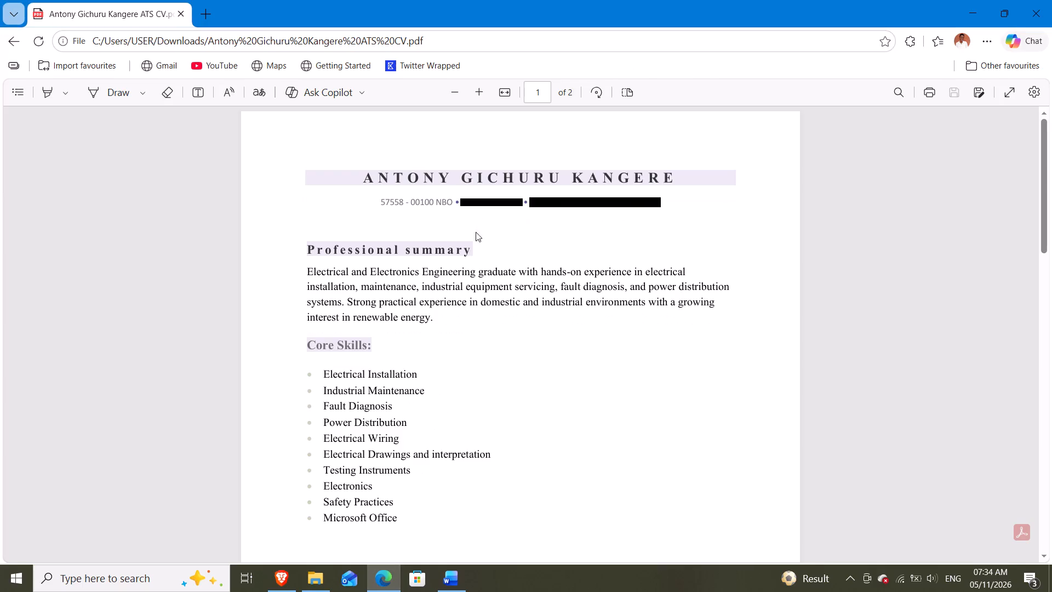
{"action": "left_click_drag", "start_coordinate": [470, 252], "coordinate": [308, 258]}
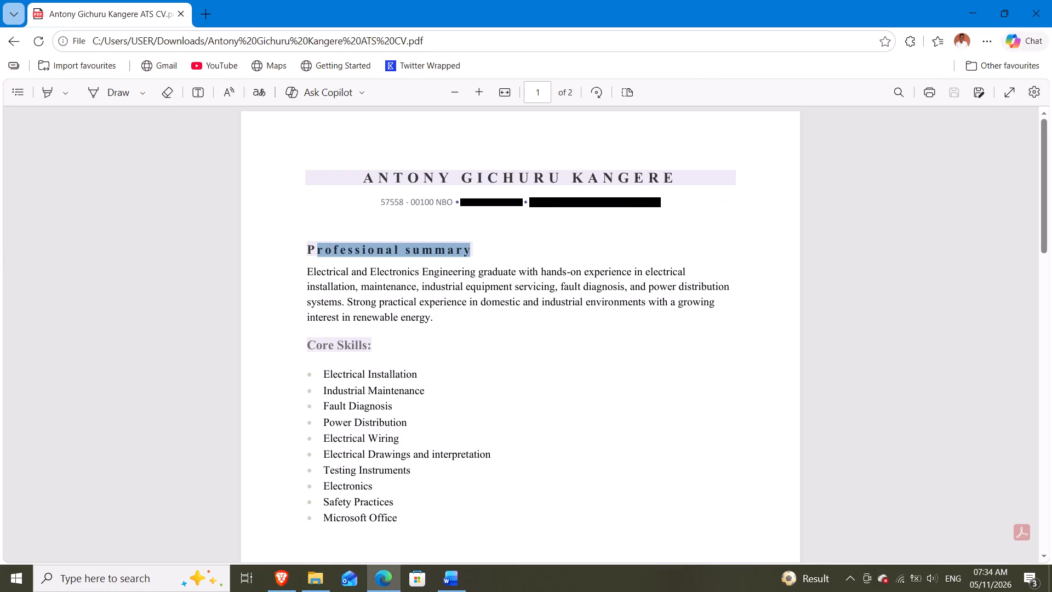
{"action": "left_click_drag", "start_coordinate": [308, 258], "coordinate": [295, 253]}
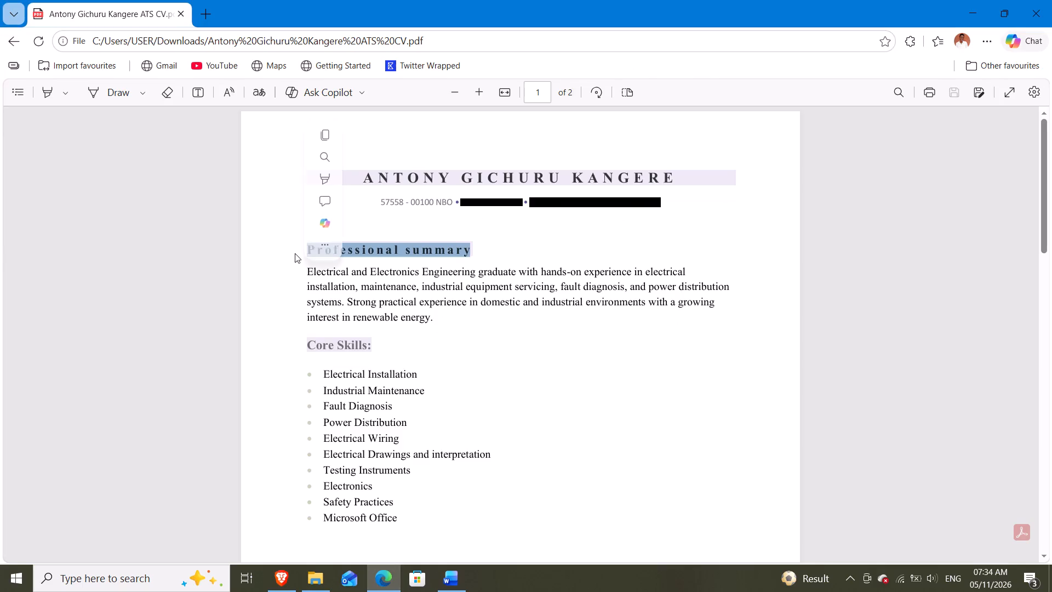
{"action": "key", "text": "ctrl+c"}
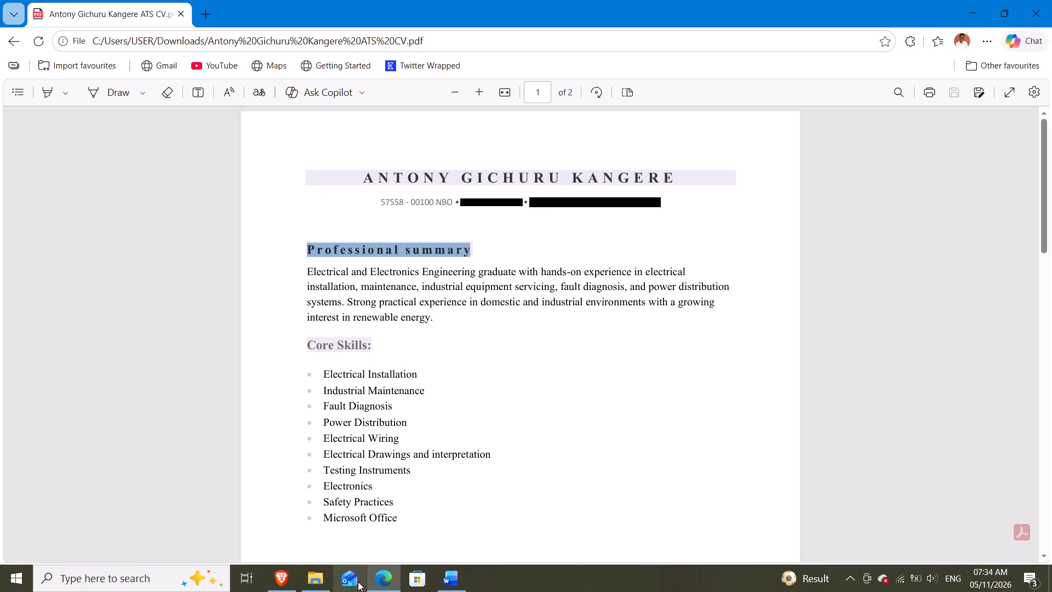
{"action": "left_click", "coordinate": [449, 578]}
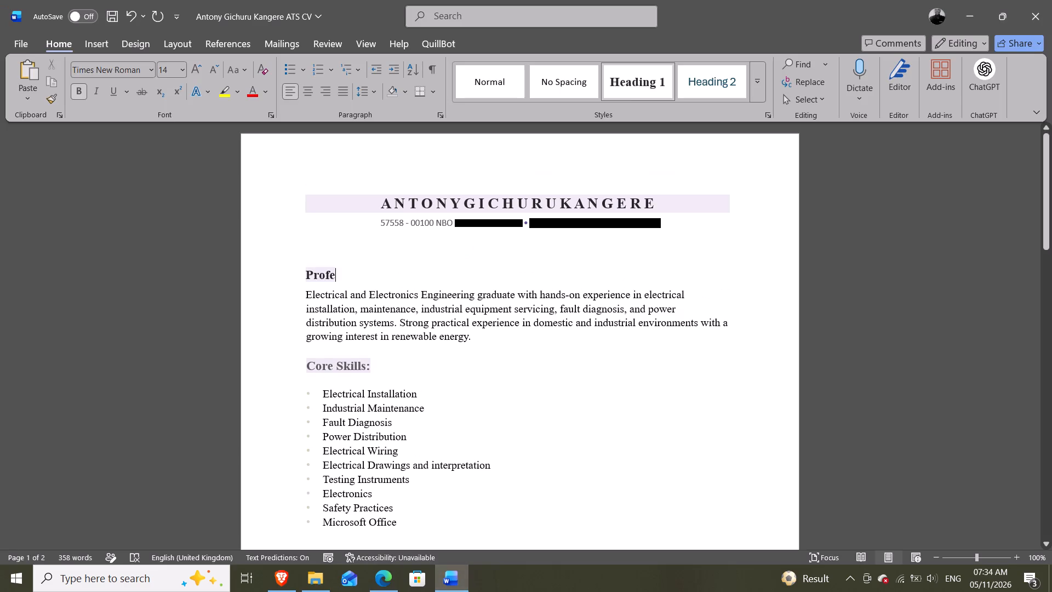
{"action": "left_click_drag", "start_coordinate": [339, 272], "coordinate": [304, 275]}
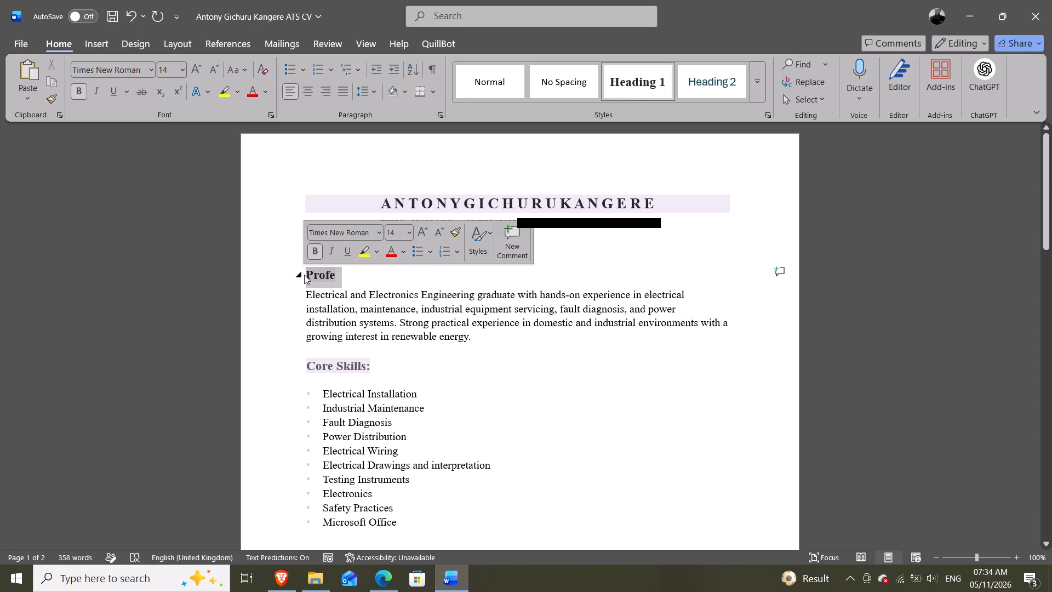
{"action": "key", "text": "ctrl+v"}
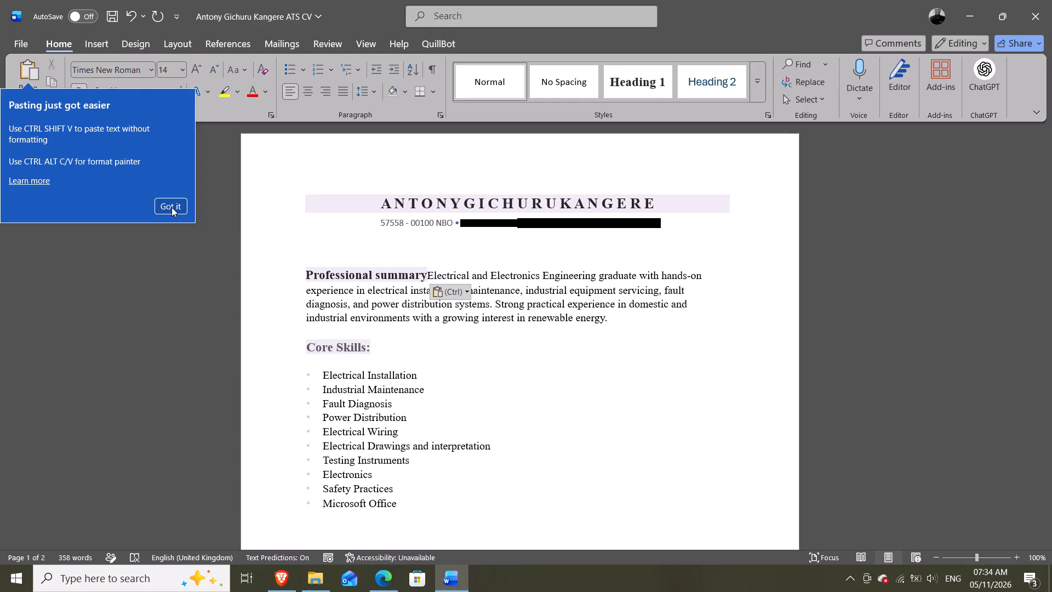
{"action": "left_click", "coordinate": [171, 207]}
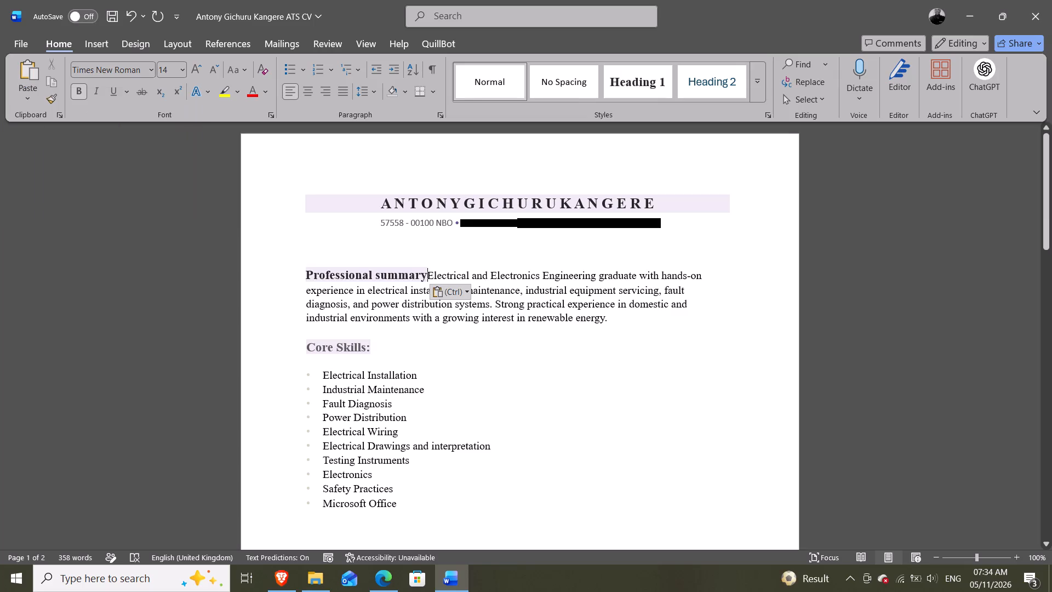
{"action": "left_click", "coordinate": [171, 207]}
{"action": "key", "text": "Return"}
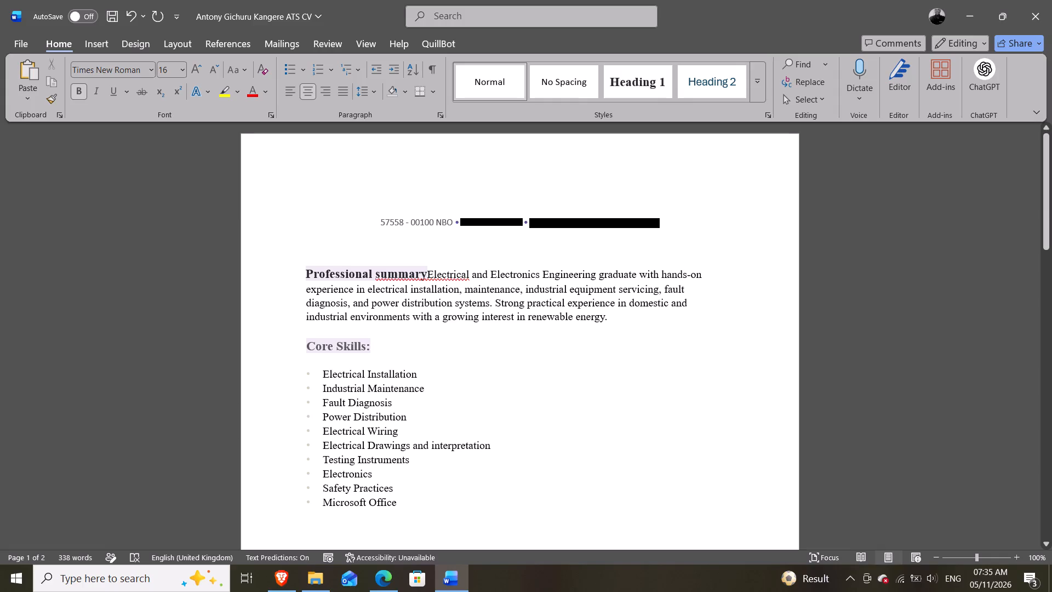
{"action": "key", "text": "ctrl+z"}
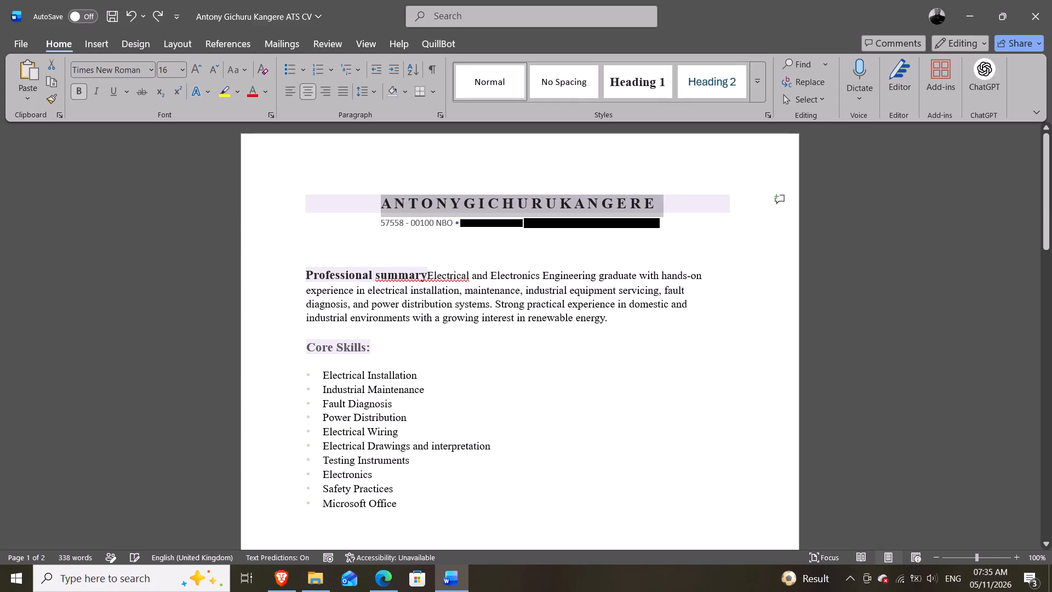
Separate the "Professional summary" heading from its body text by starting a new paragraph at "Electrical and Electronics Engineering".
{"action": "left_click", "coordinate": [466, 371]}
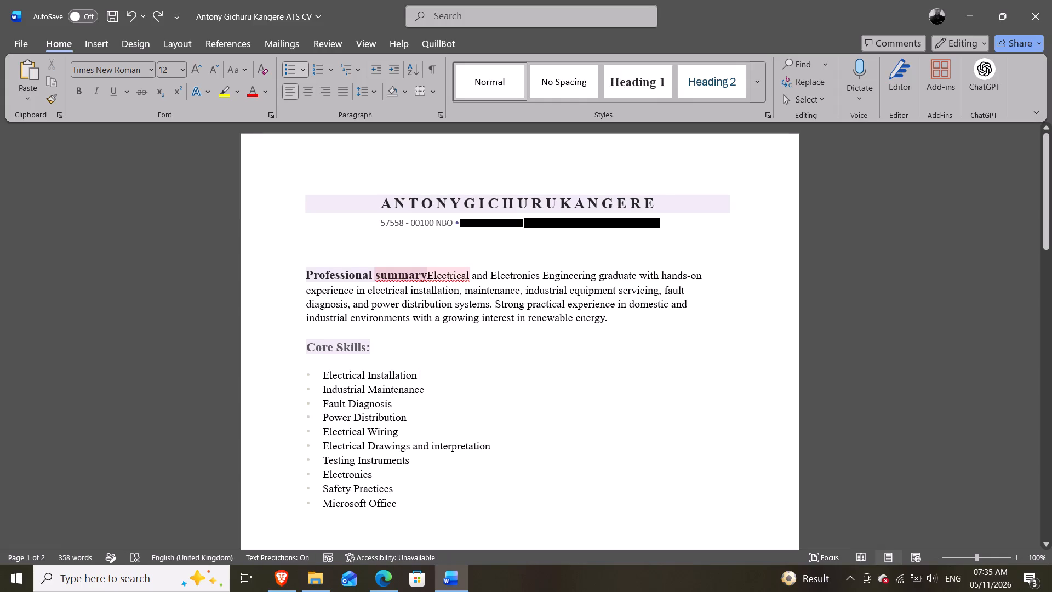
{"action": "left_click", "coordinate": [426, 278]}
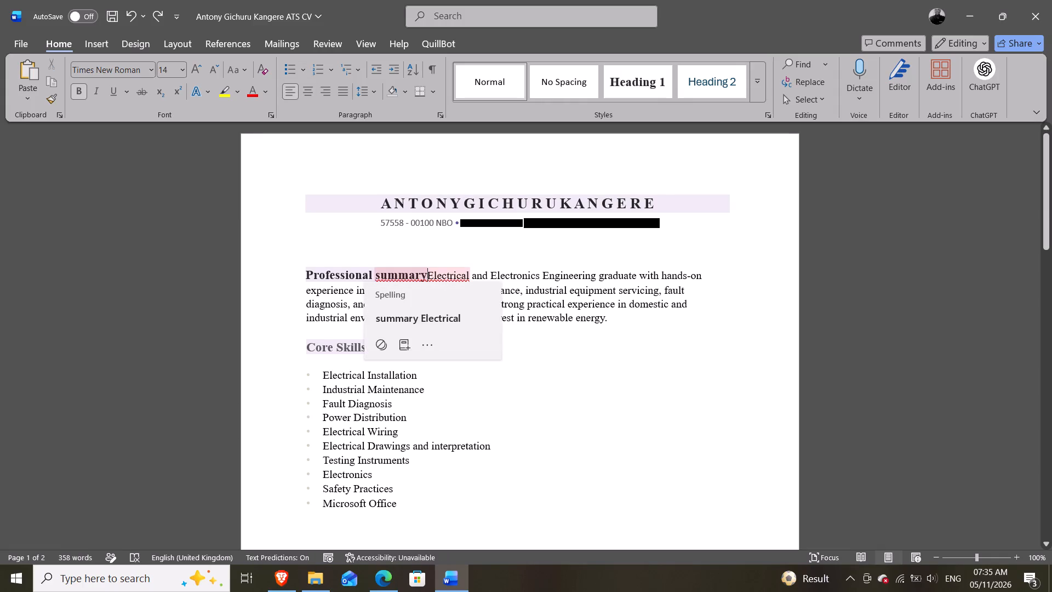
{"action": "key", "text": "Return"}
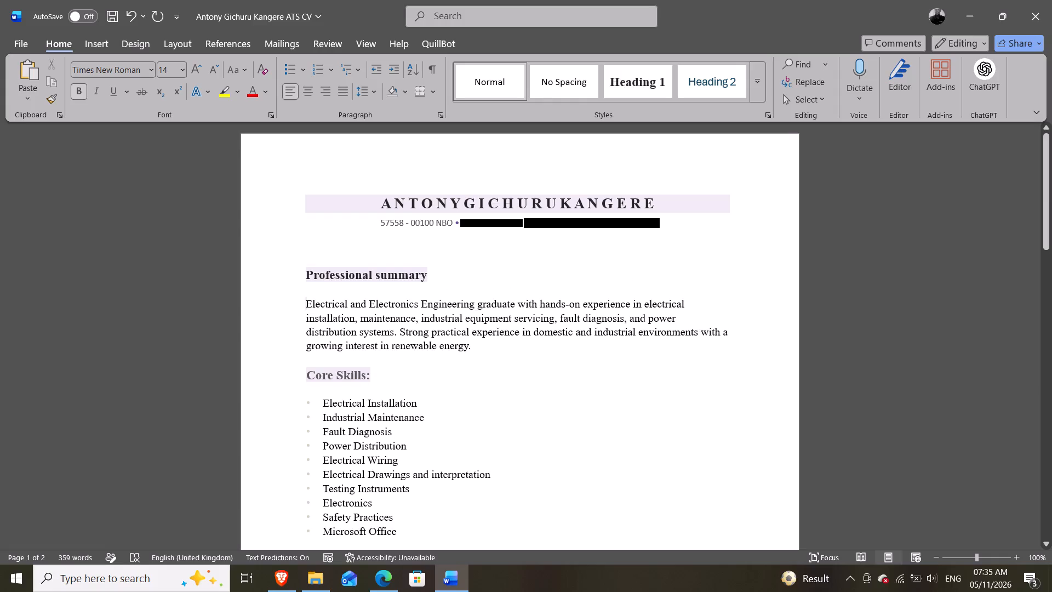
Retype the "Core Skills" heading text, keeping its colon.
{"action": "left_click", "coordinate": [411, 374]}
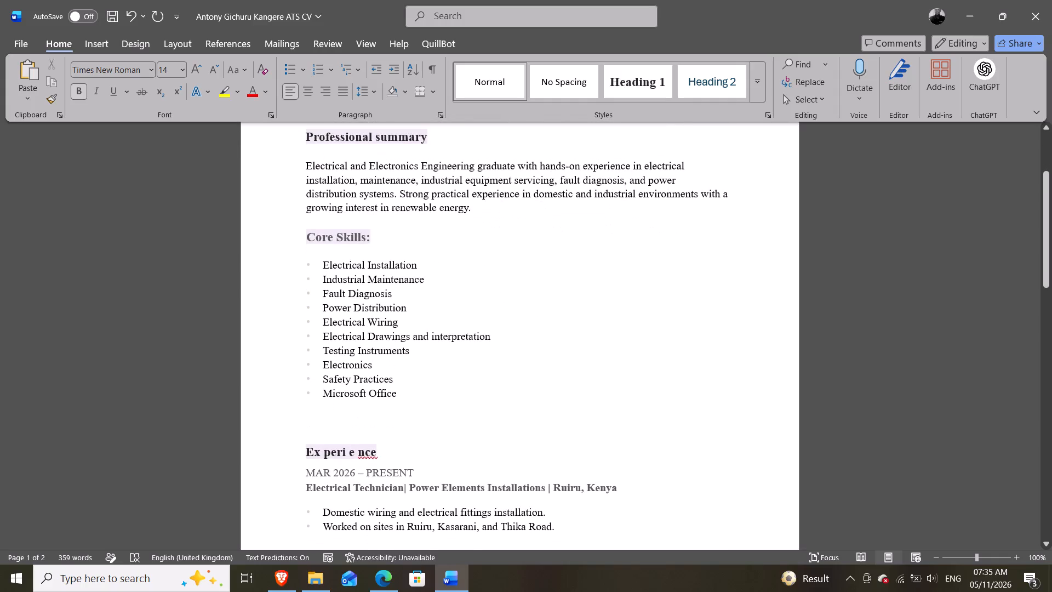
{"action": "left_click", "coordinate": [366, 237]}
{"action": "left_click_drag", "start_coordinate": [366, 237], "coordinate": [312, 237]}
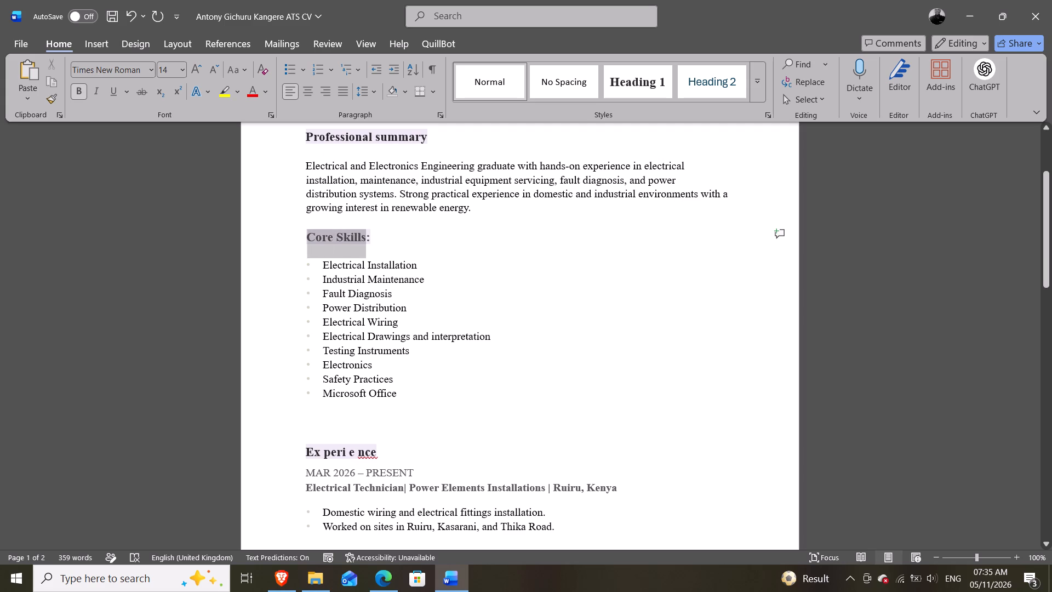
{"action": "left_click_drag", "start_coordinate": [312, 237], "coordinate": [309, 236]}
{"action": "key", "text": "c"}
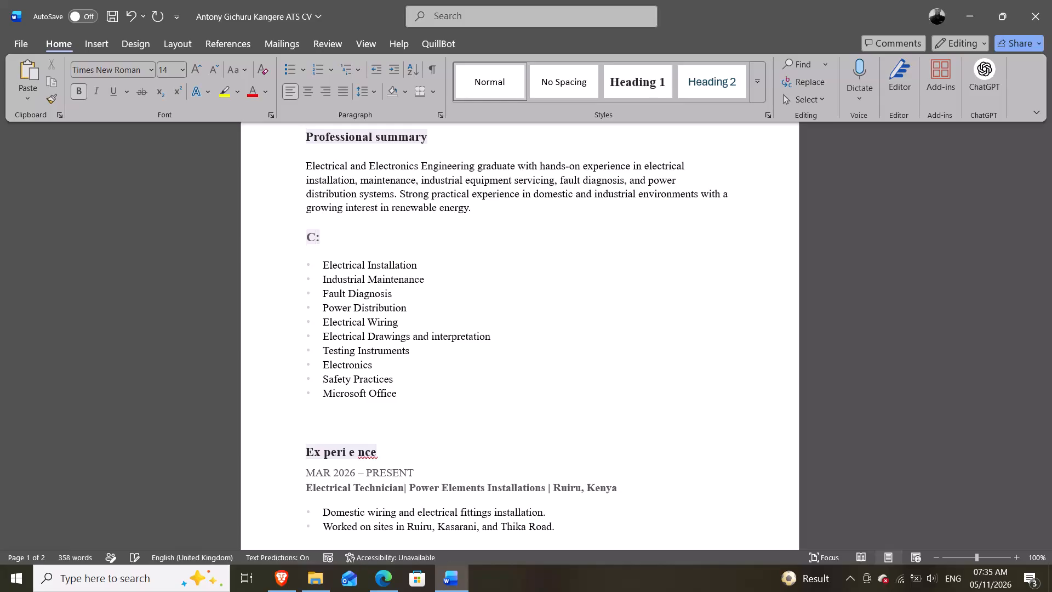
{"action": "key", "text": "o"}
{"action": "type", "text": "ree"}
{"action": "key", "text": "BackSpace"}
{"action": "key", "text": "s"}
{"action": "type", "text": "kills"}
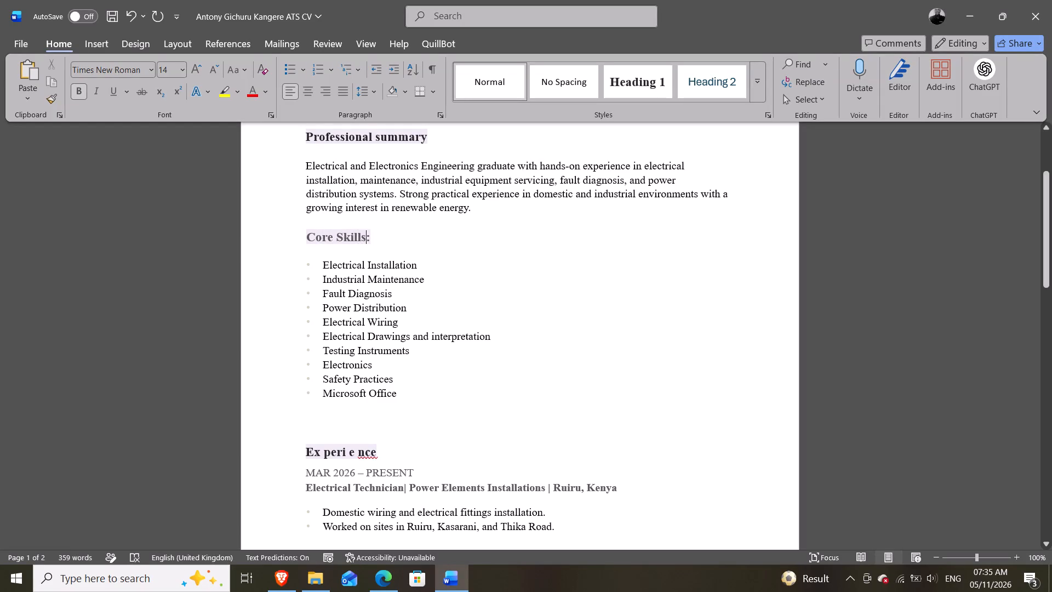
Retype the professional summary heading as "Professional Summary:".
{"action": "left_click_drag", "start_coordinate": [425, 136], "coordinate": [324, 140]}
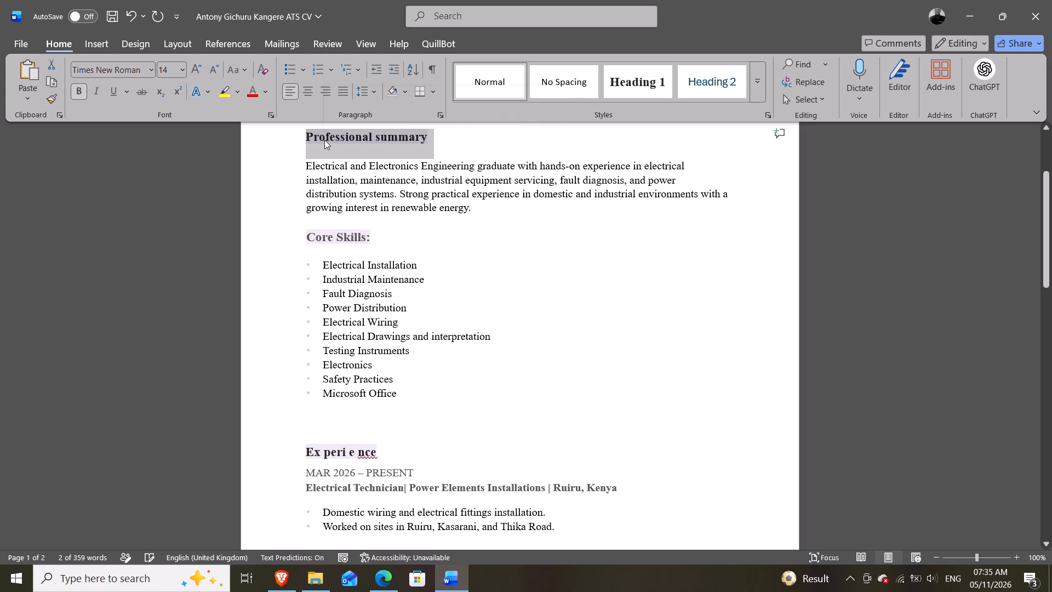
{"action": "key", "text": "p"}
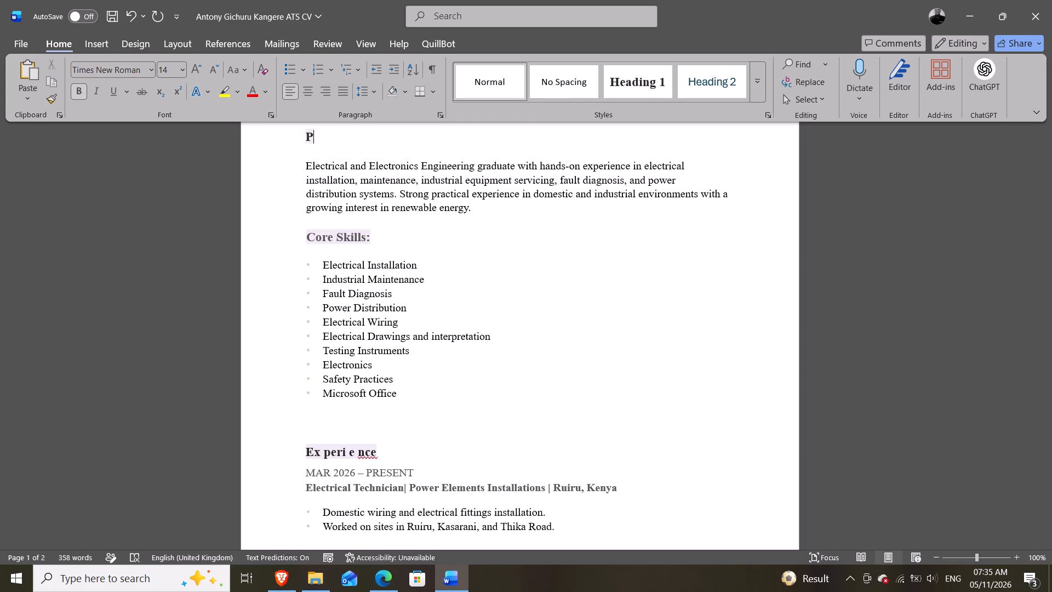
{"action": "type", "text": "ro"}
{"action": "type", "text": "ff"}
{"action": "key", "text": "BackSpace"}
{"action": "key", "text": "e"}
{"action": "key", "text": "s"}
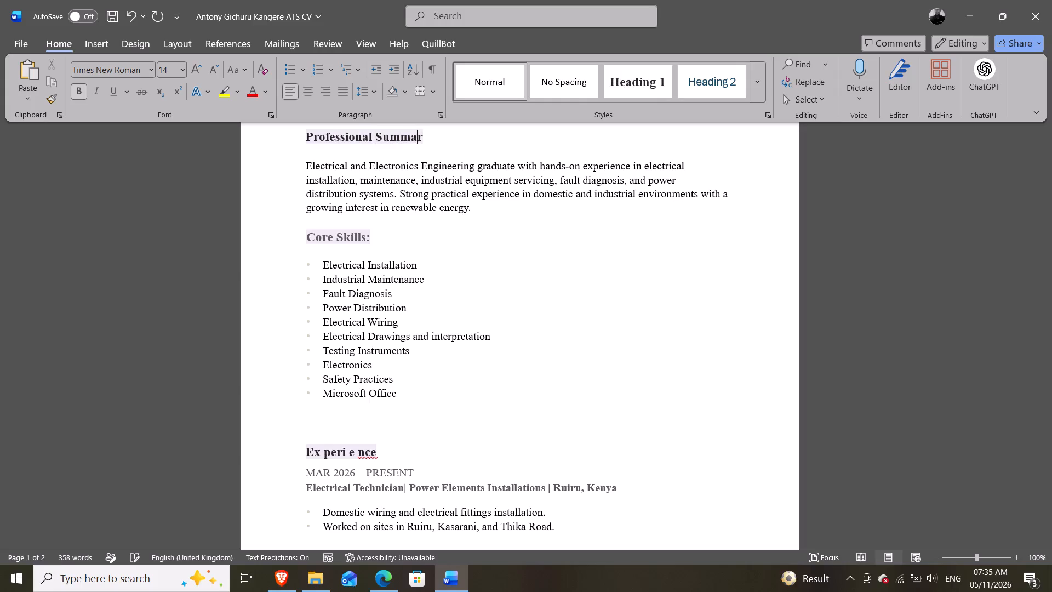
{"action": "key", "text": "shift+colon"}
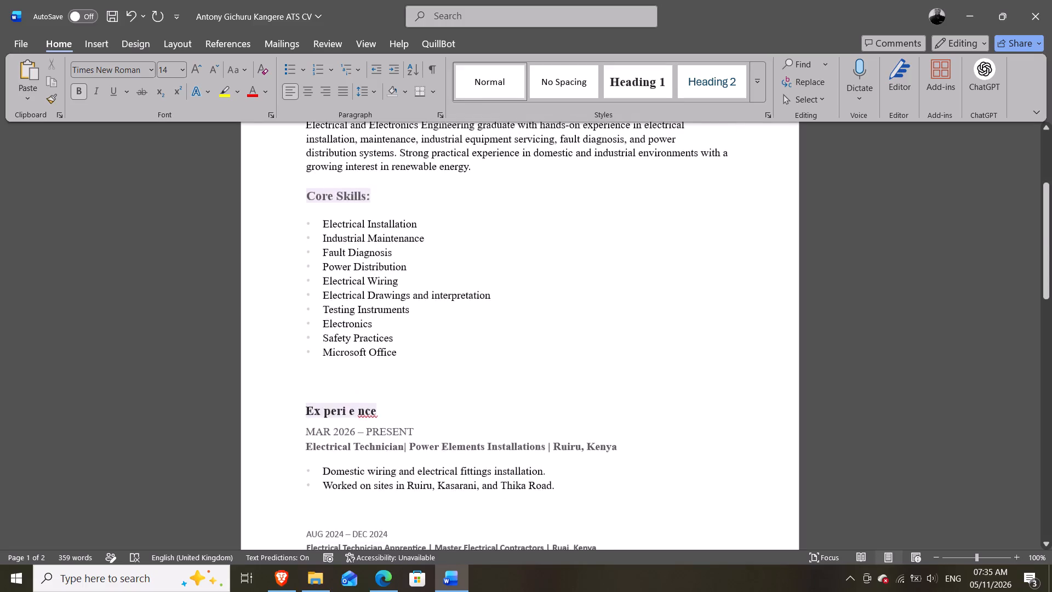
Replace the broken "Ex peri e nce" heading with "Experiences:".
{"action": "left_click_drag", "start_coordinate": [377, 210], "coordinate": [310, 207]}
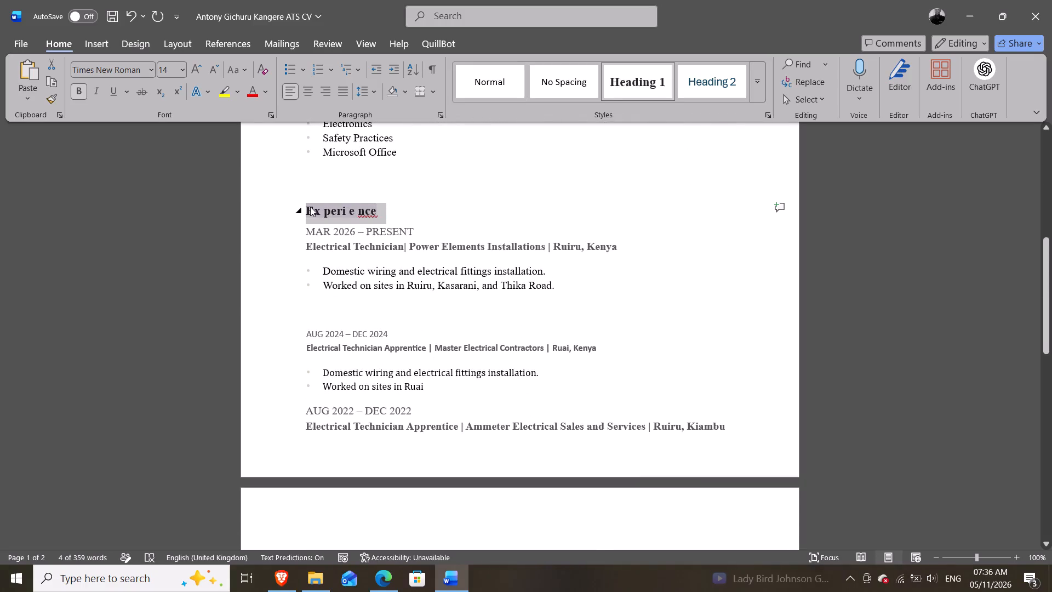
{"action": "type", "text": "xperiences"}
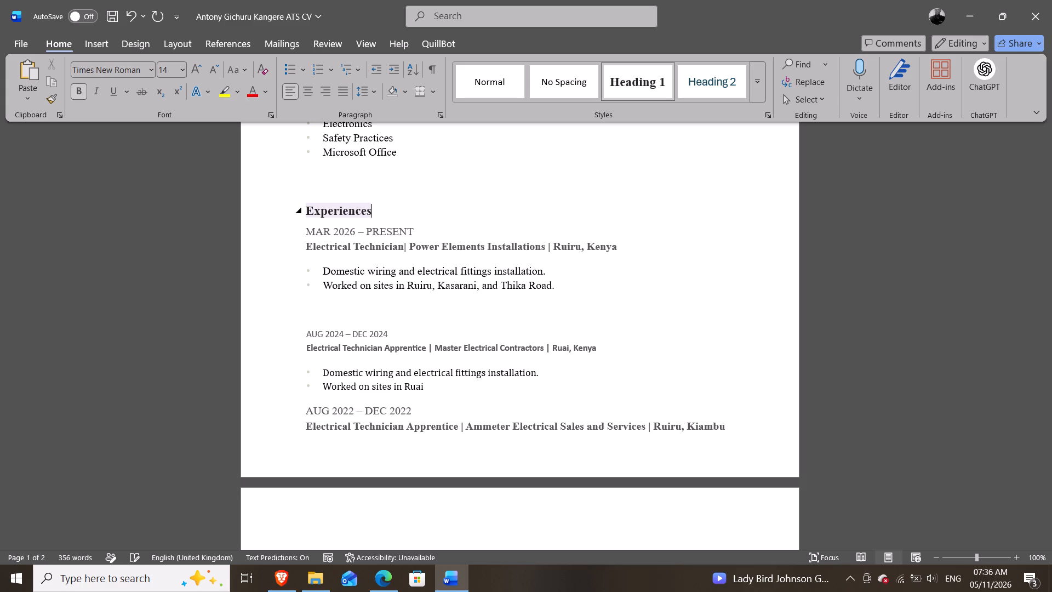
{"action": "key", "text": "shift+colon"}
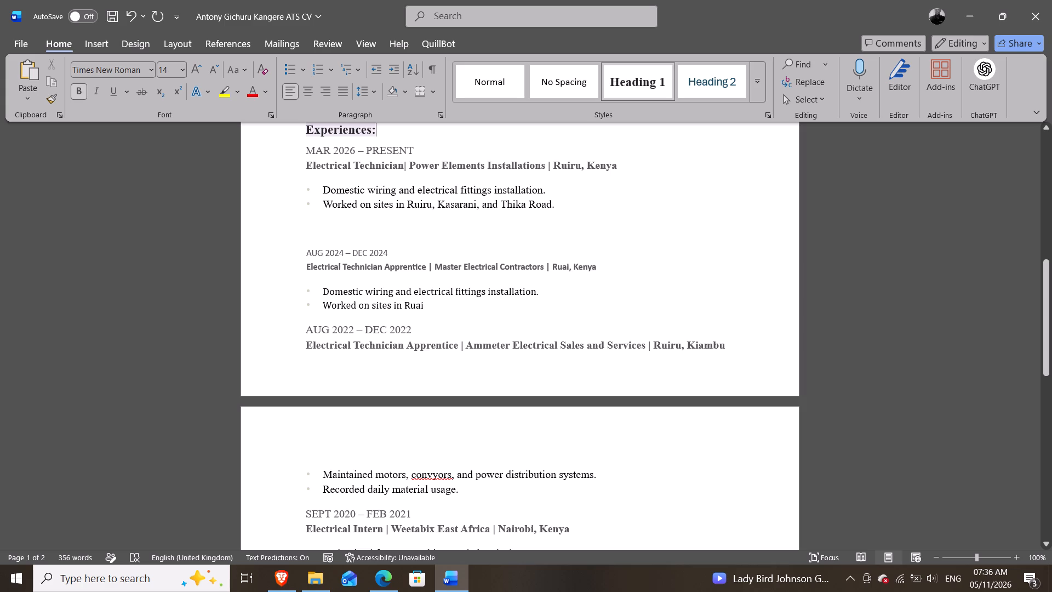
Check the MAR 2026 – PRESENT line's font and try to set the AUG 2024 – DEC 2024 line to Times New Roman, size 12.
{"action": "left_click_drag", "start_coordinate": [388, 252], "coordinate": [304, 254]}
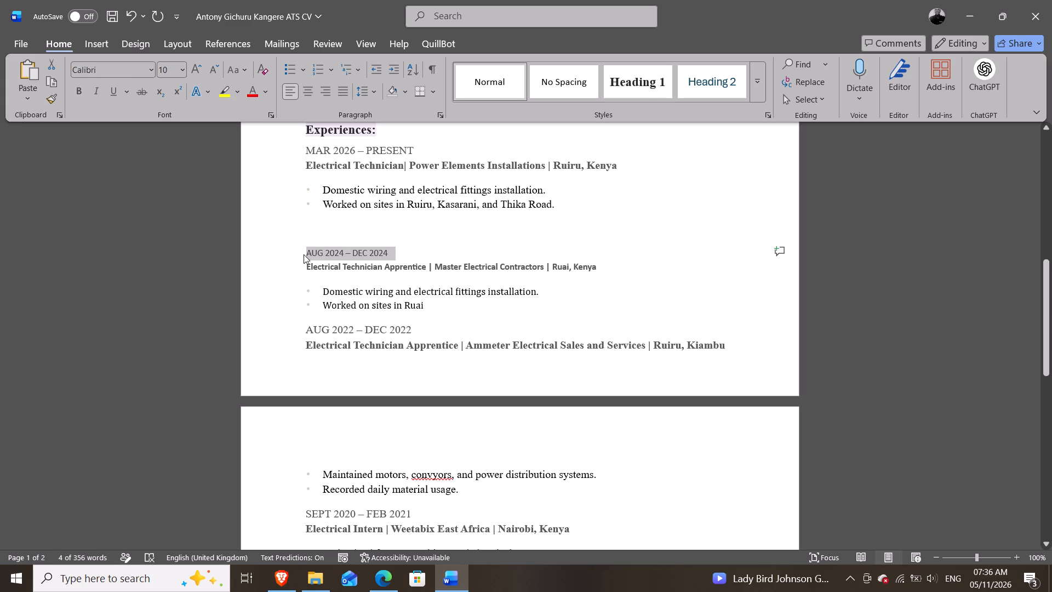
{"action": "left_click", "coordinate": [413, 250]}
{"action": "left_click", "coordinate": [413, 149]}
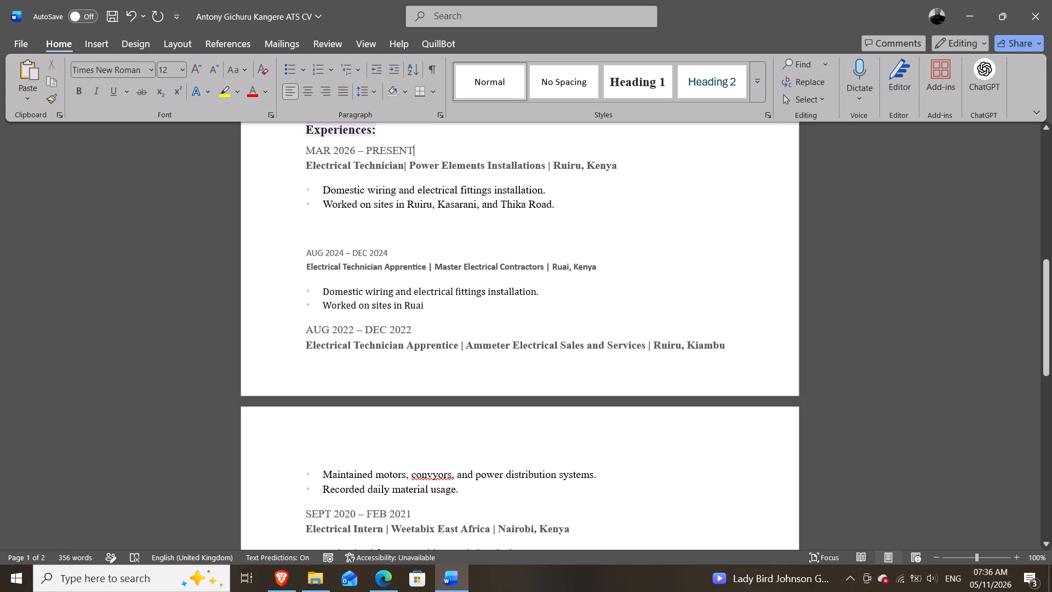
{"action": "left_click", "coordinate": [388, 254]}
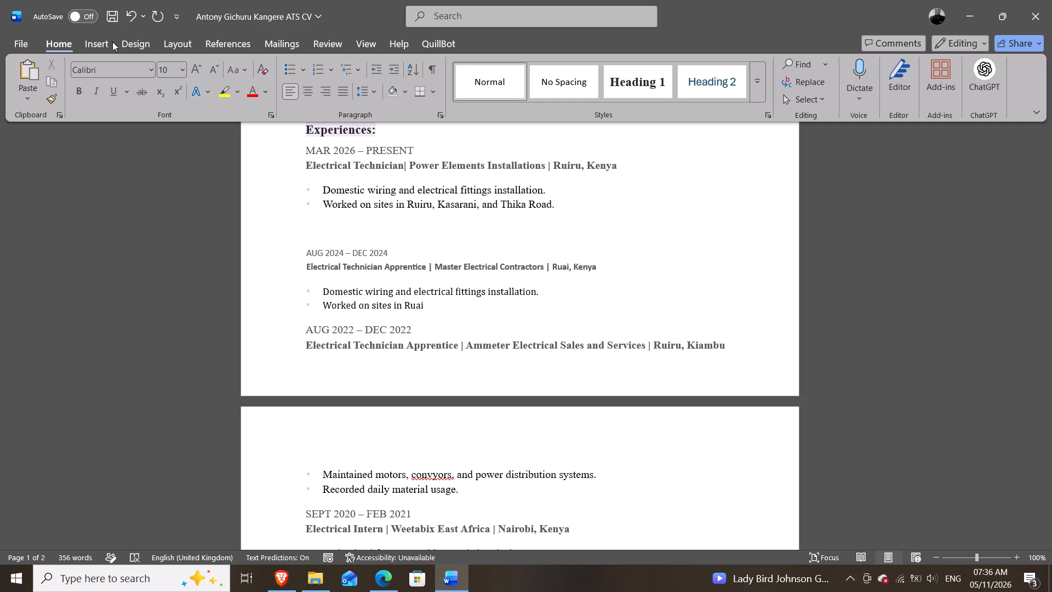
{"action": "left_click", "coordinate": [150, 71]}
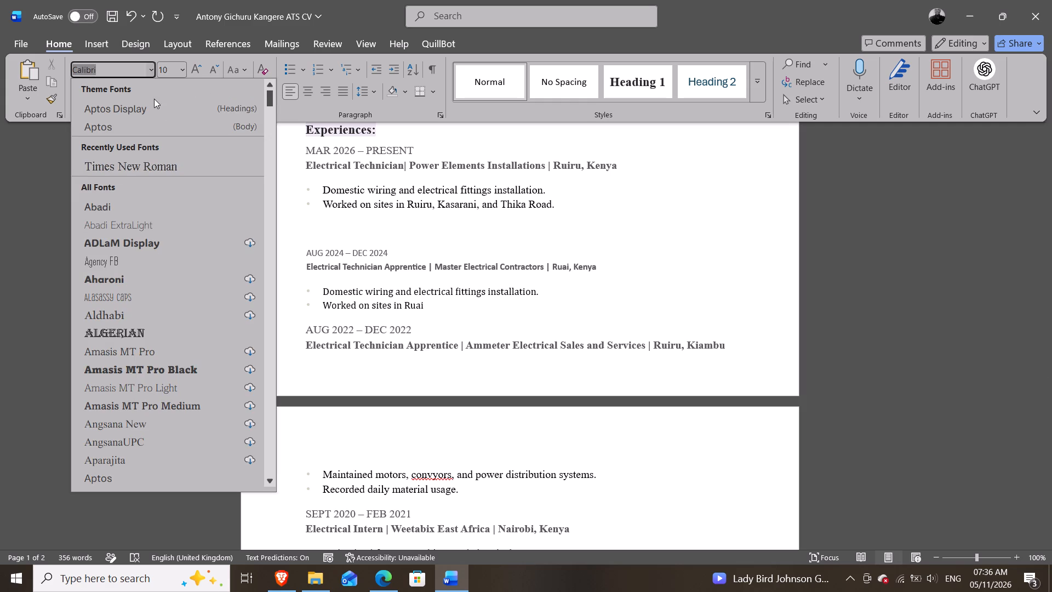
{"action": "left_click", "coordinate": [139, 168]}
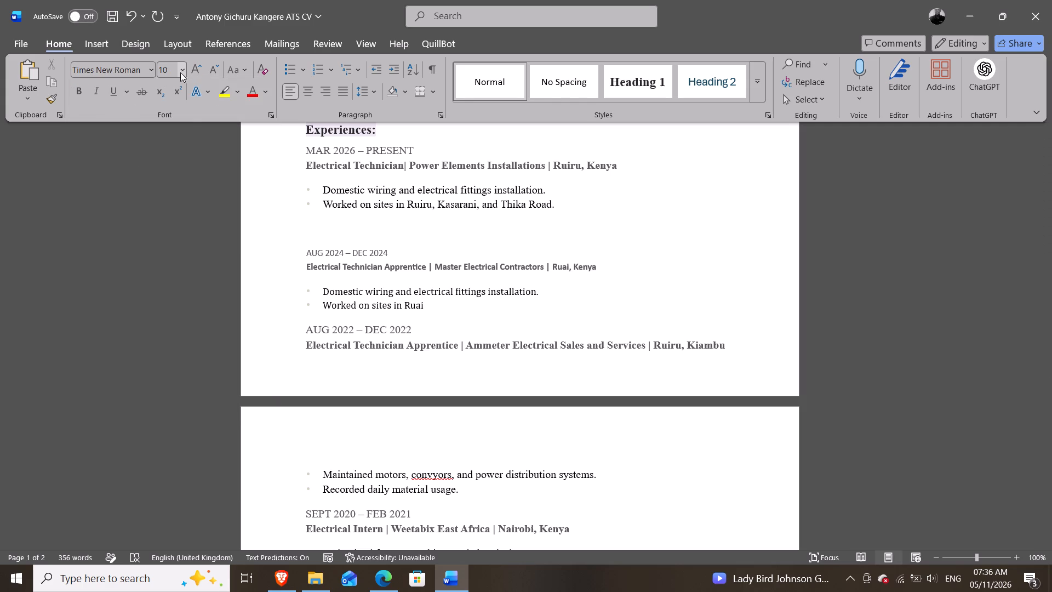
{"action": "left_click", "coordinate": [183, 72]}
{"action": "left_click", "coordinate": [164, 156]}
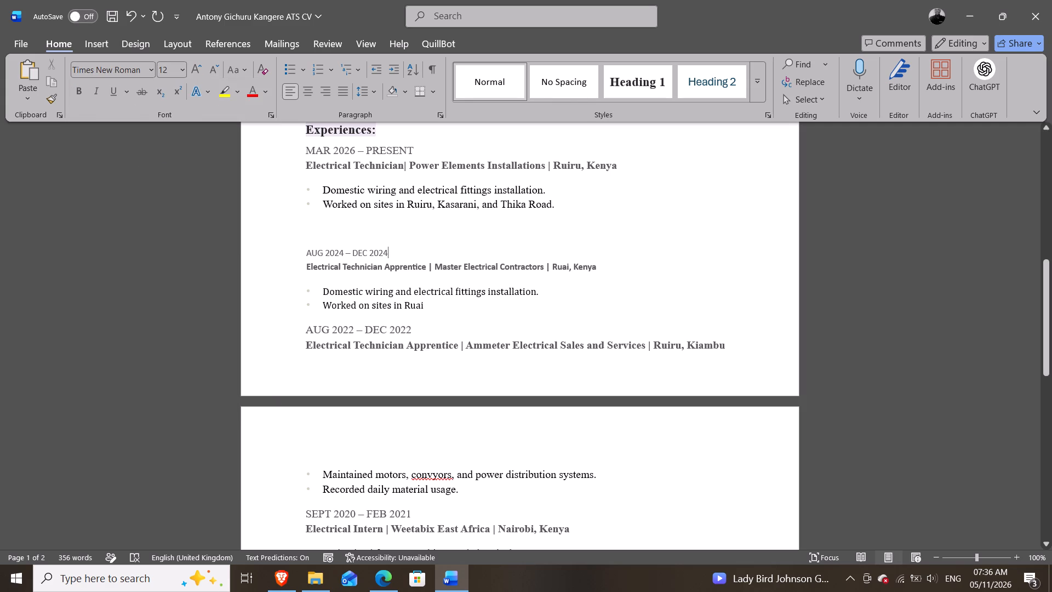
Set the whole AUG 2024 – DEC 2024 date line to Times New Roman, size 12.
{"action": "left_click_drag", "start_coordinate": [386, 252], "coordinate": [313, 253]}
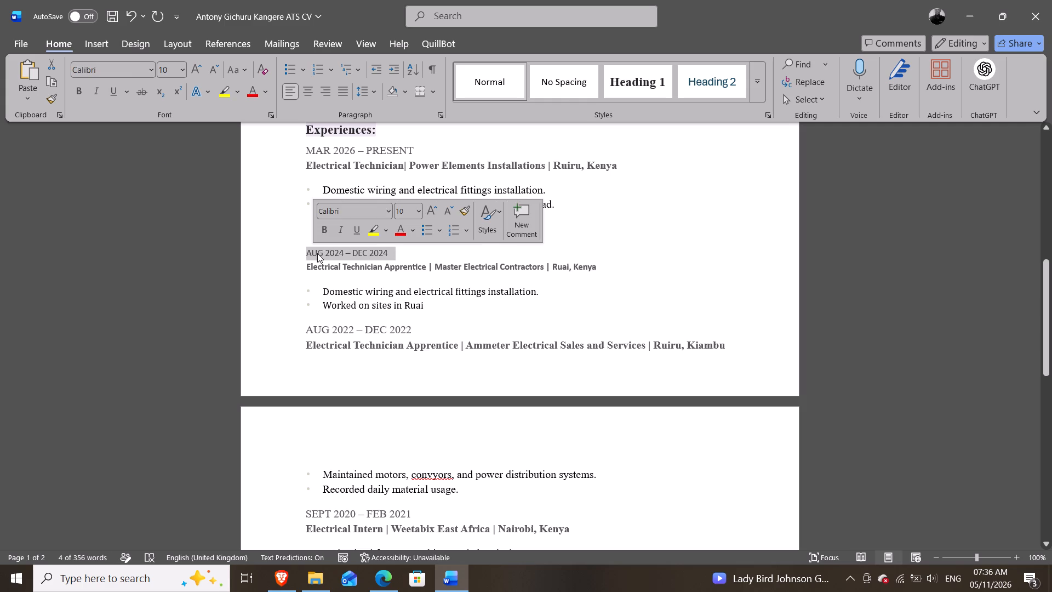
{"action": "left_click", "coordinate": [386, 211]}
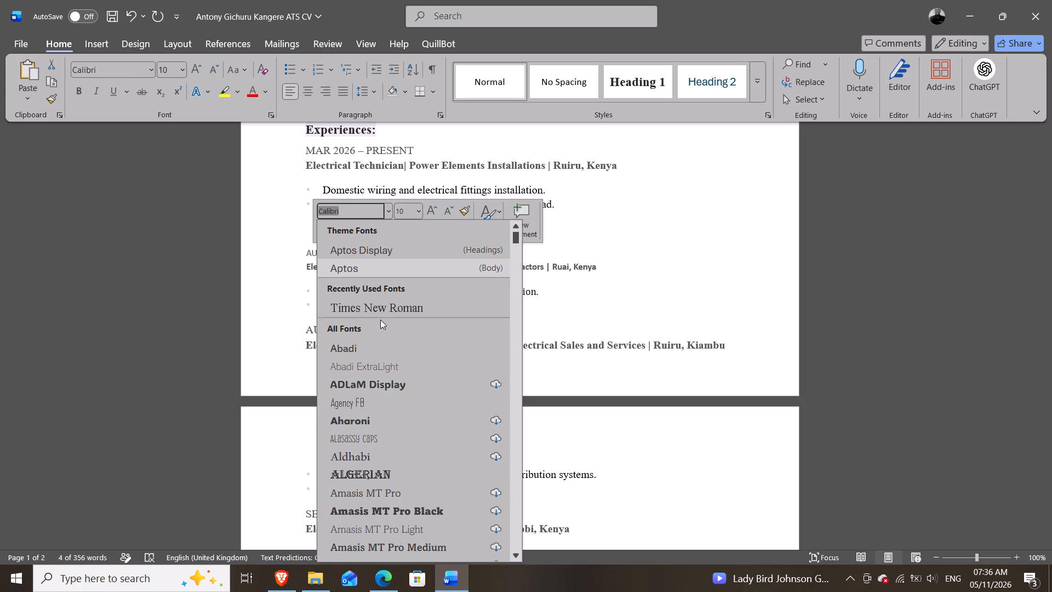
{"action": "left_click", "coordinate": [381, 308]}
{"action": "left_click", "coordinate": [420, 208]}
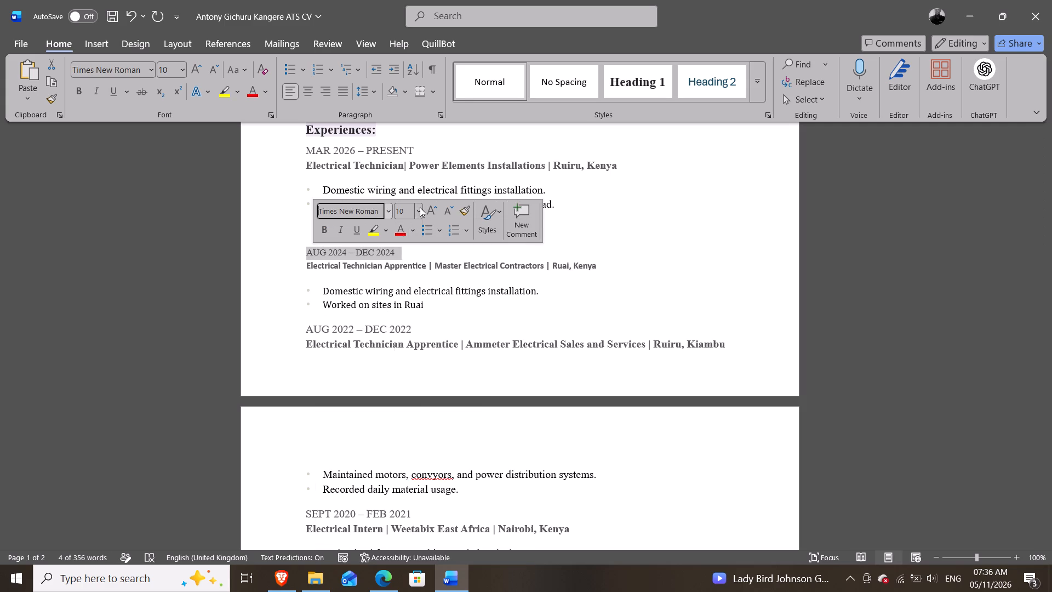
{"action": "left_click", "coordinate": [407, 297]}
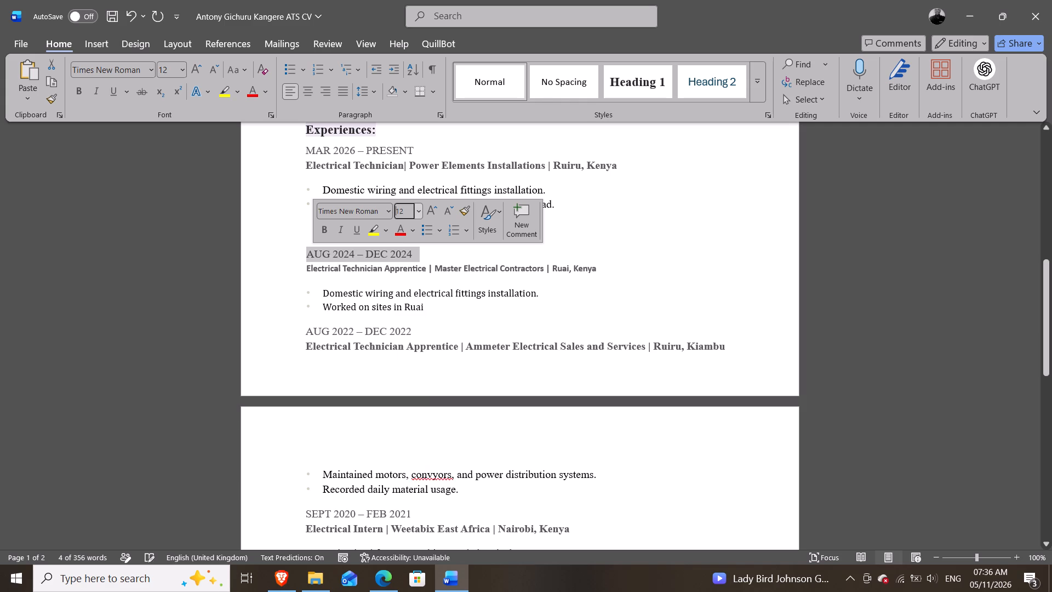
{"action": "left_click", "coordinate": [428, 251]}
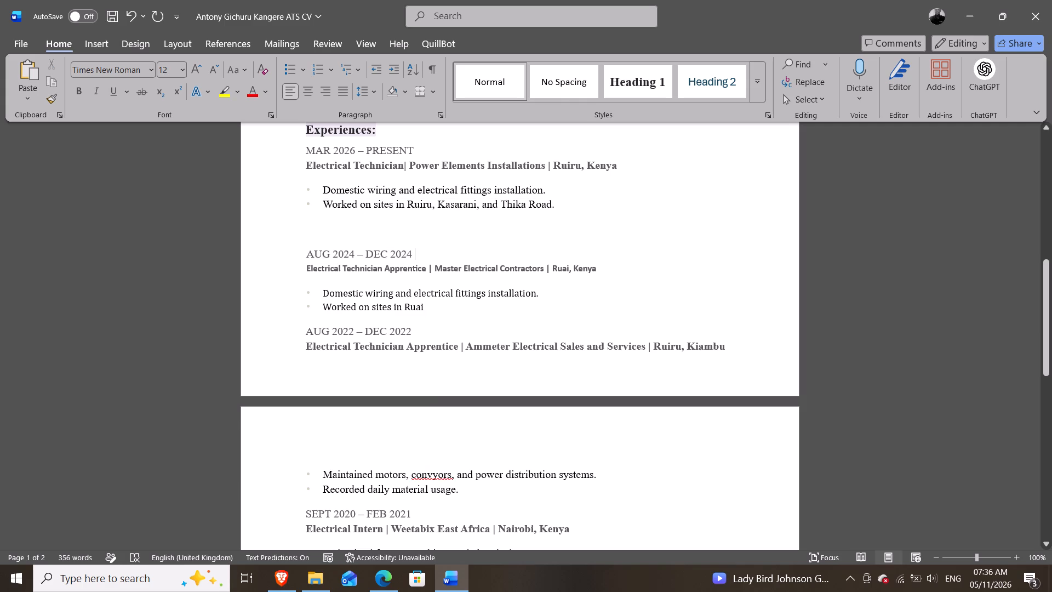
Compare the font and size of the Master Electrical Contractors job title line with the Power Elements Installations line under Experiences.
{"action": "double_click", "coordinate": [413, 250]}
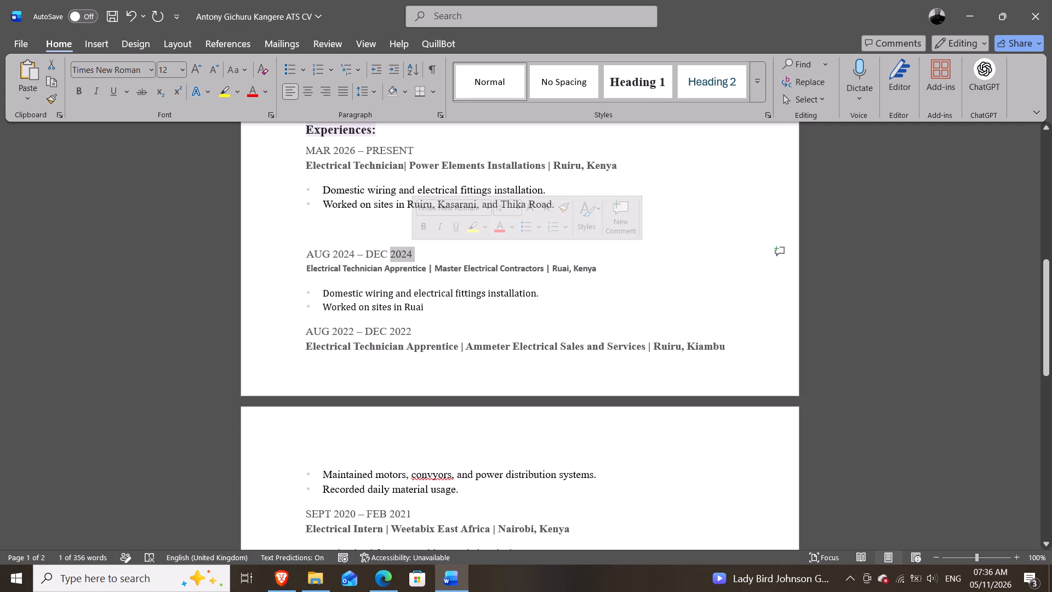
{"action": "left_click_drag", "start_coordinate": [598, 270], "coordinate": [583, 271]}
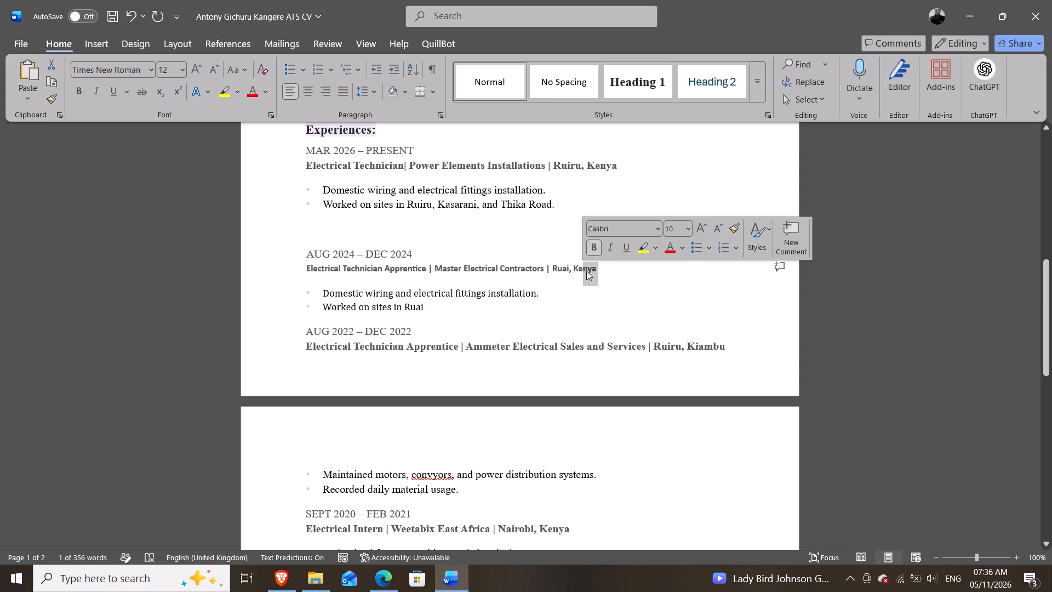
{"action": "left_click", "coordinate": [619, 282]}
{"action": "left_click", "coordinate": [624, 163]}
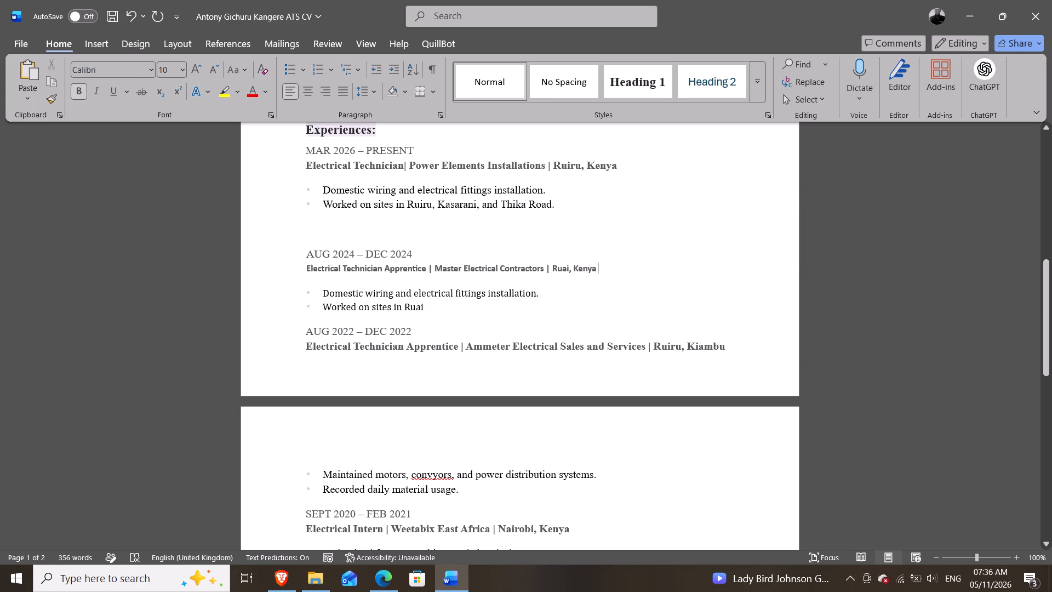
{"action": "left_click", "coordinate": [616, 162]}
{"action": "left_click", "coordinate": [414, 151]}
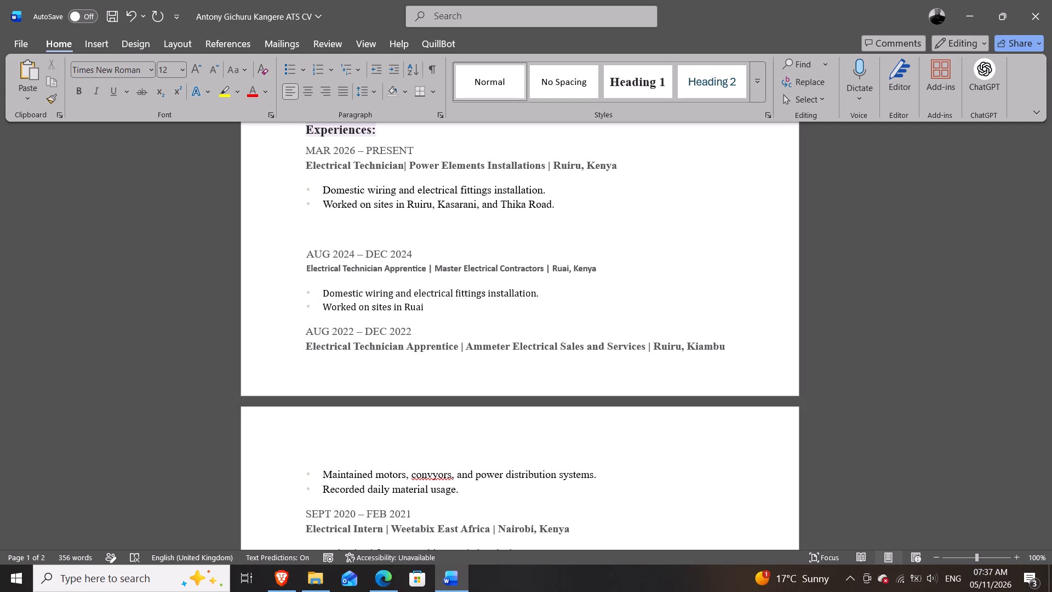
{"action": "left_click", "coordinate": [596, 270]}
{"action": "left_click", "coordinate": [618, 164]}
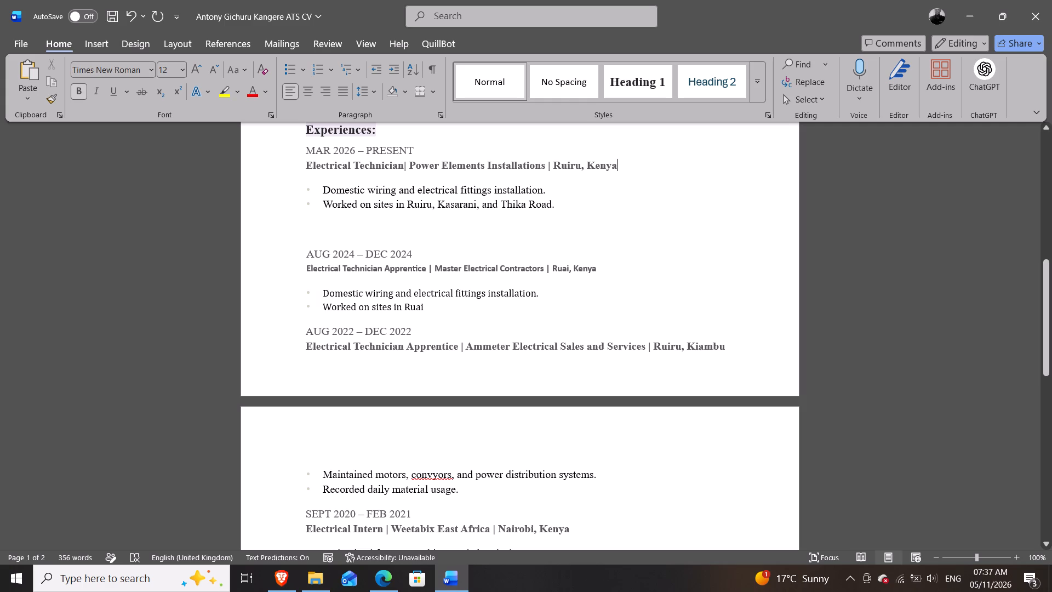
Set the Master Electrical Contractors job title line to Times New Roman, size 12.
{"action": "left_click", "coordinate": [597, 269]}
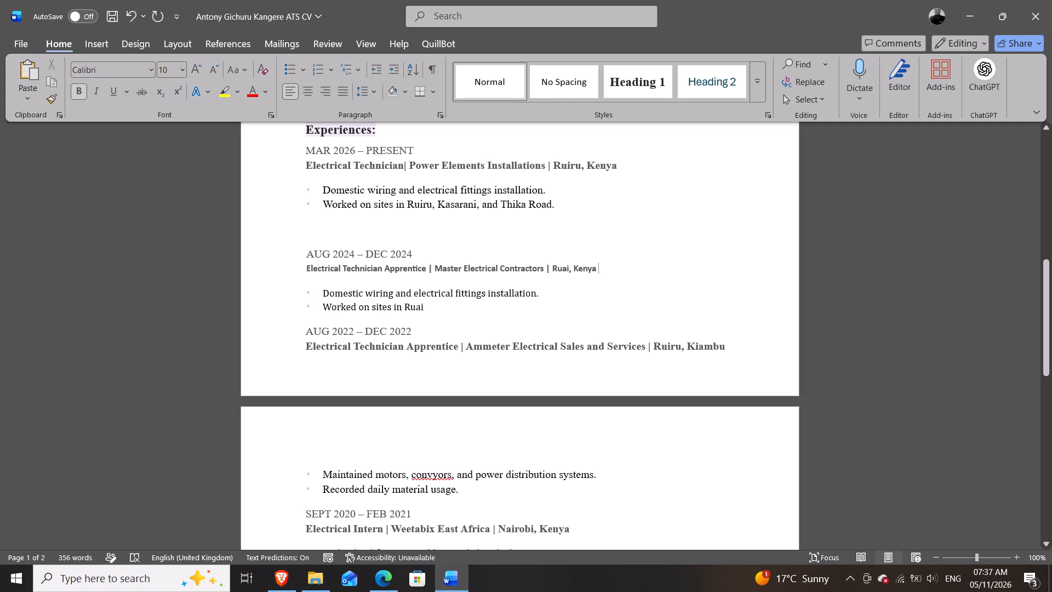
{"action": "left_click", "coordinate": [596, 270]}
{"action": "left_click_drag", "start_coordinate": [596, 270], "coordinate": [321, 276]}
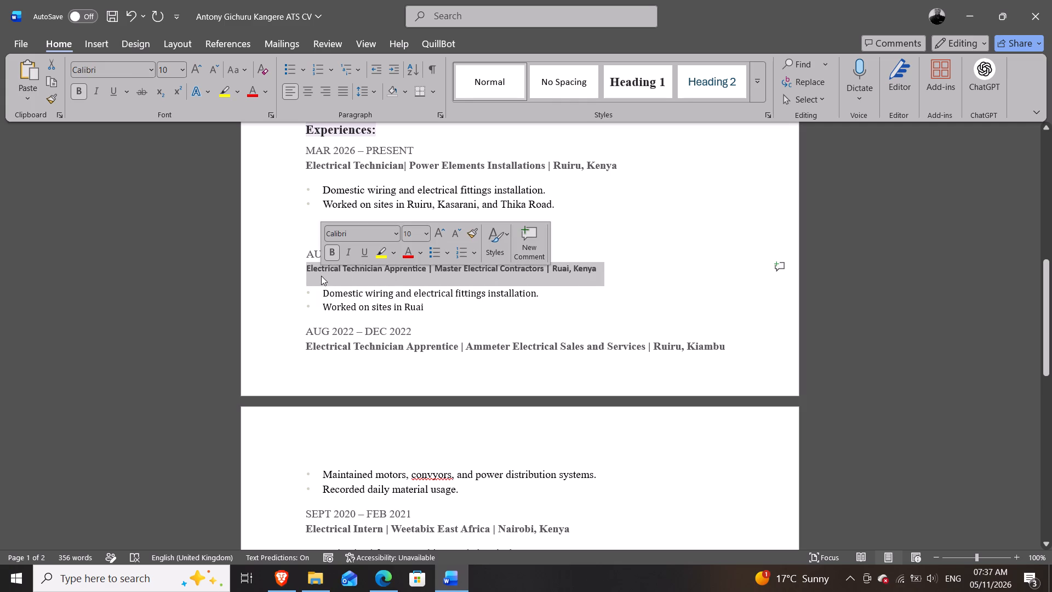
{"action": "left_click", "coordinate": [396, 232]}
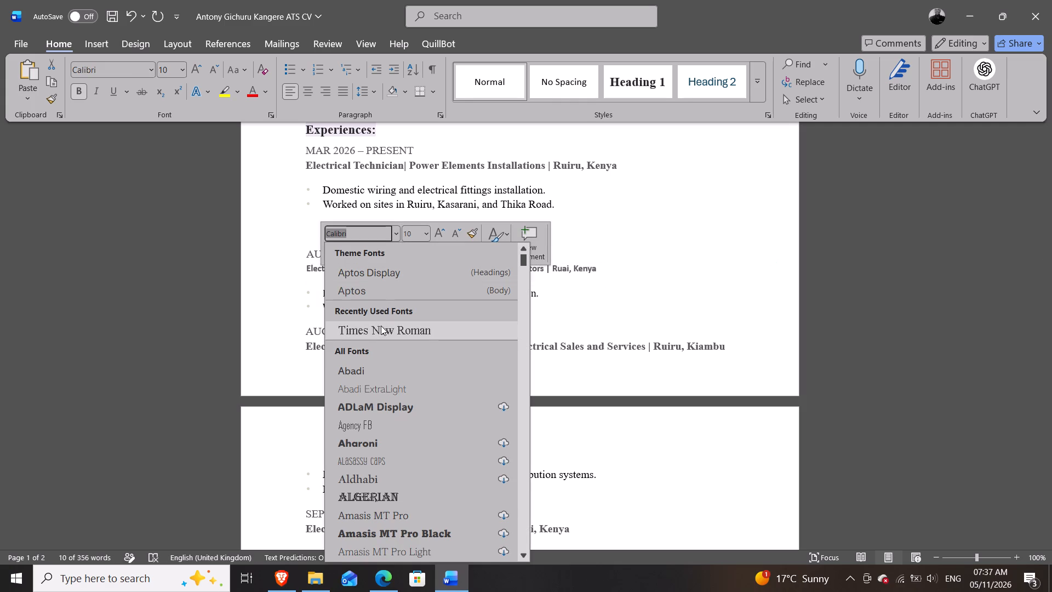
{"action": "left_click", "coordinate": [381, 326]}
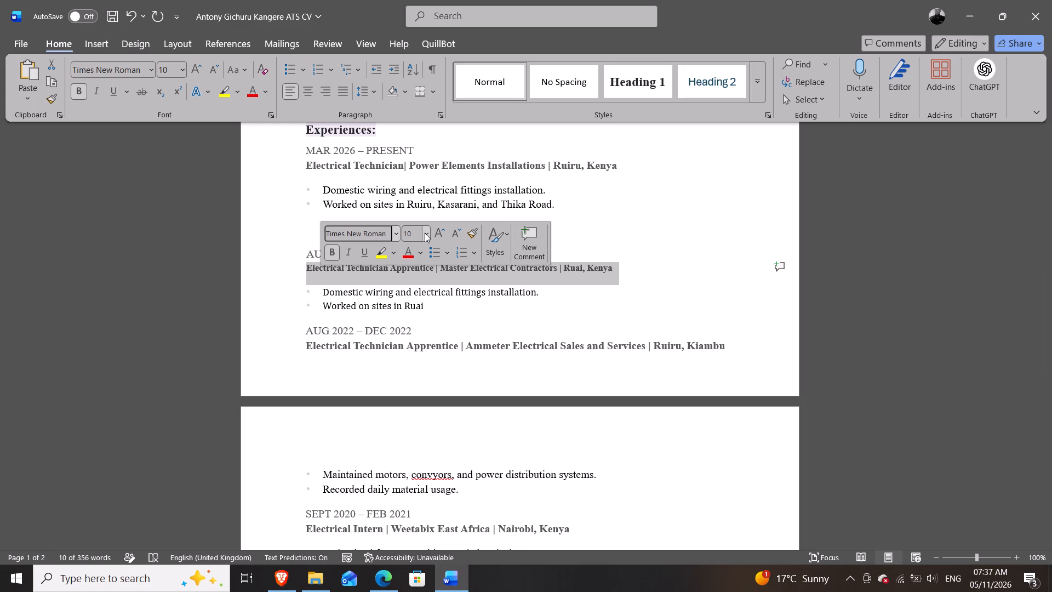
{"action": "left_click", "coordinate": [425, 233]}
{"action": "left_click", "coordinate": [411, 312]}
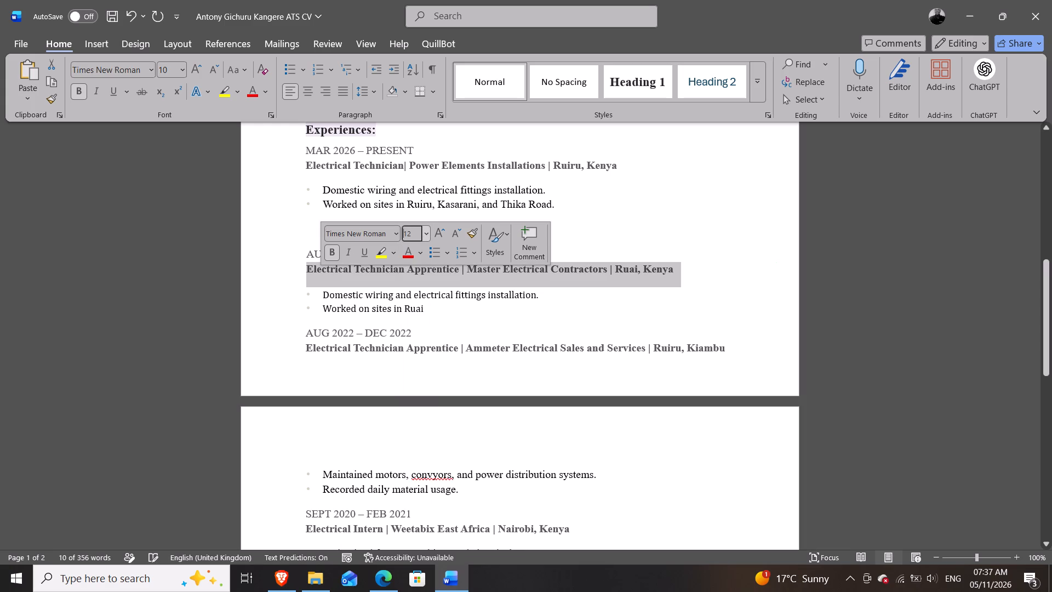
{"action": "left_click", "coordinate": [481, 372]}
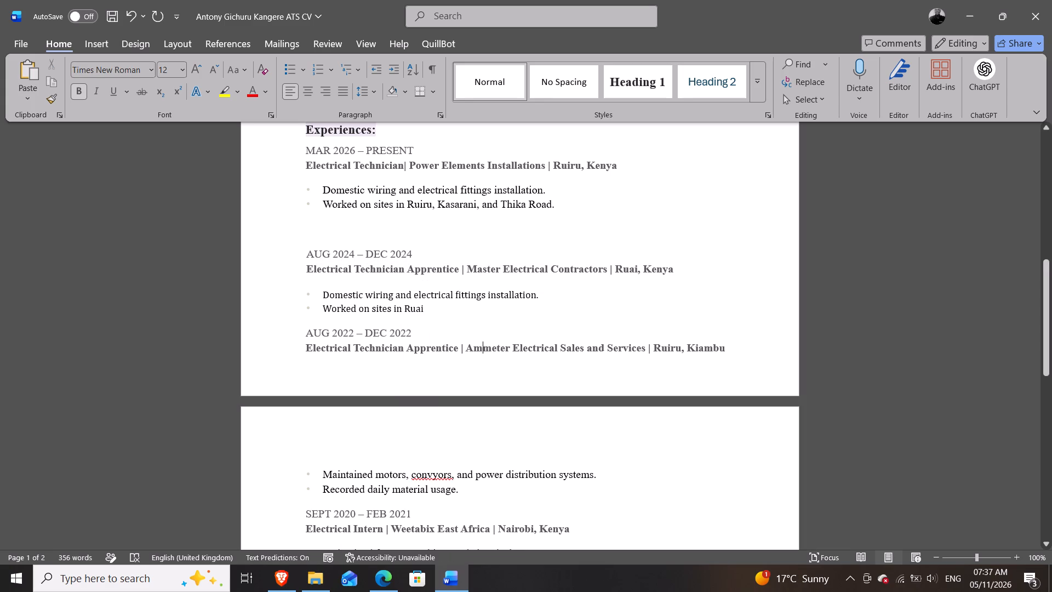
Correct "convyors" to "conveyors" in the motor maintenance bullet and check the spelling suggestions for "Mividama" in the sales agent line.
{"action": "left_click", "coordinate": [435, 473]}
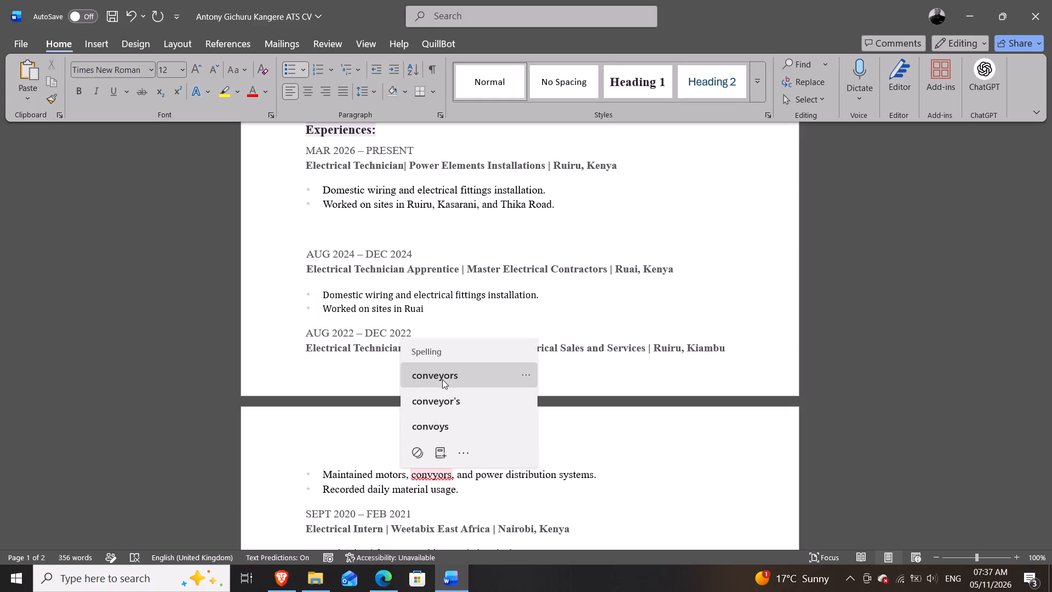
{"action": "left_click", "coordinate": [445, 377]}
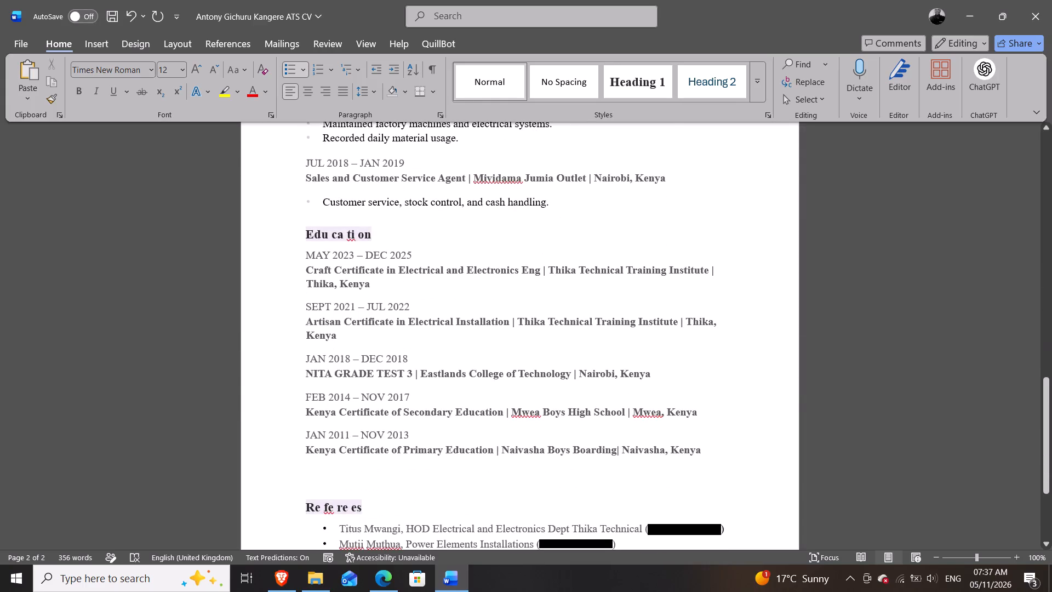
{"action": "left_click", "coordinate": [496, 182]}
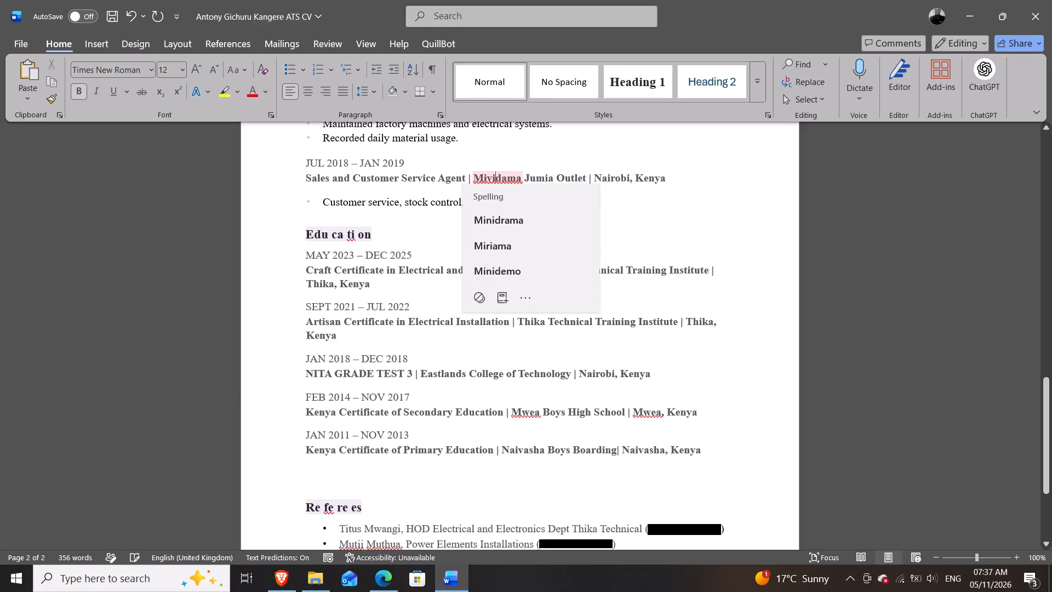
{"action": "left_click", "coordinate": [678, 203]}
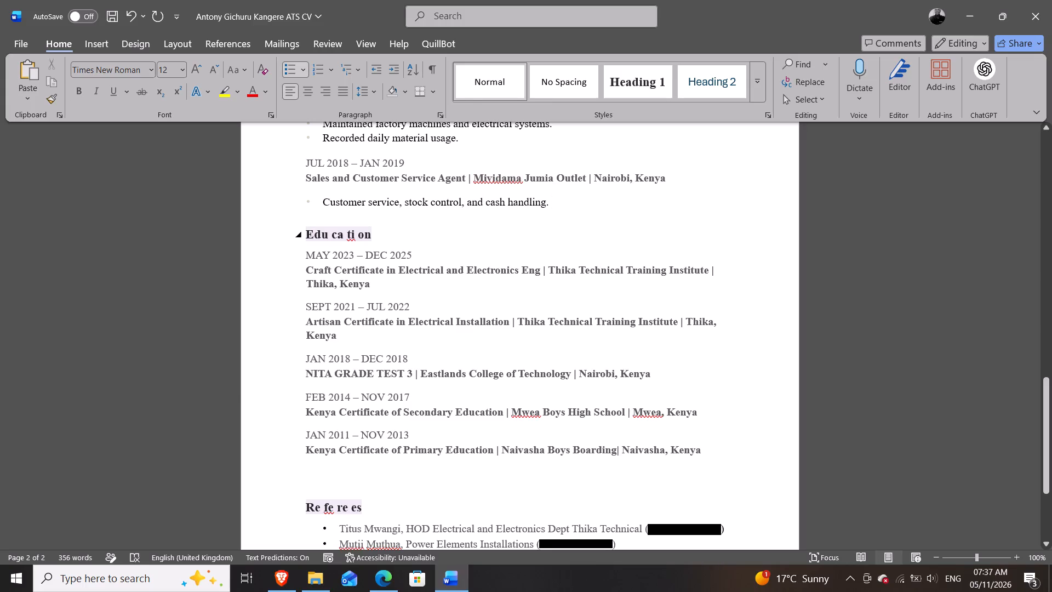
Replace the broken "Edu ca ti on" heading with "Education:".
{"action": "left_click_drag", "start_coordinate": [369, 235], "coordinate": [313, 235]}
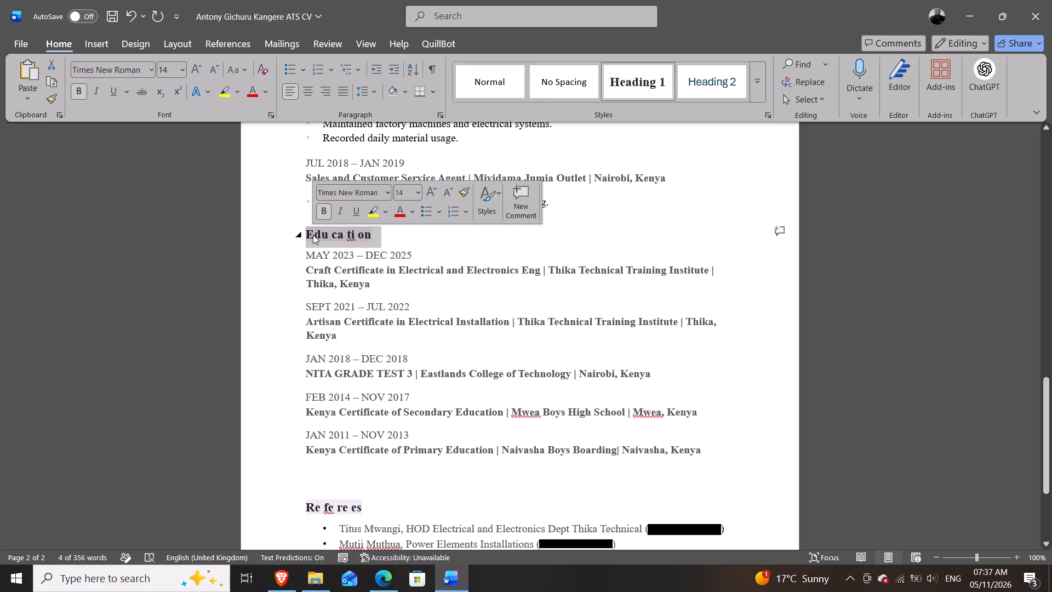
{"action": "type", "text": "ducation"}
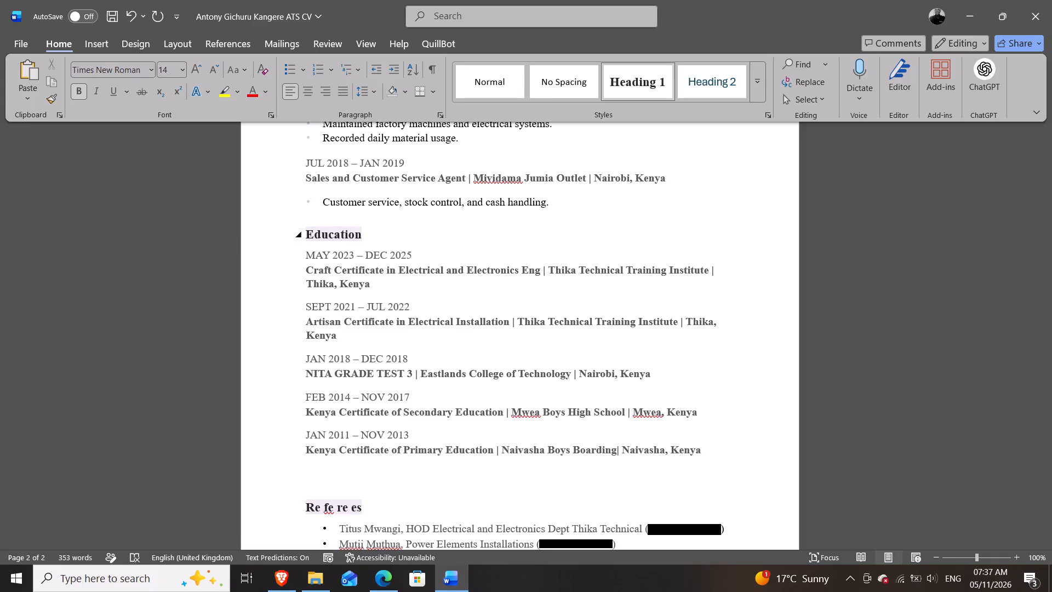
{"action": "key", "text": "shift+colon"}
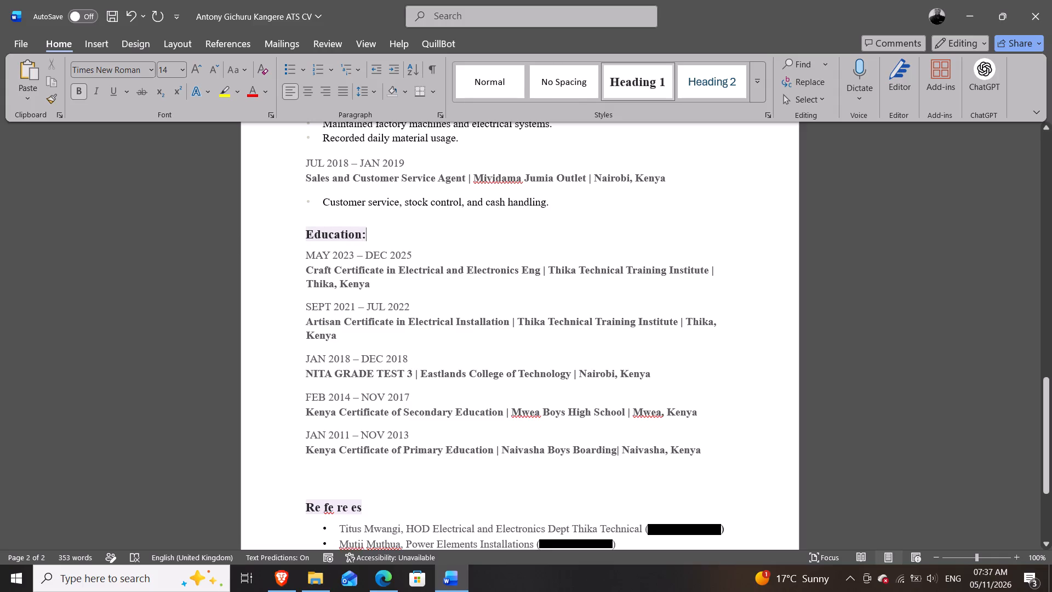
Replace the broken "Re fe re es" heading above the contact list with a correctly spelled "Referees:".
{"action": "left_click_drag", "start_coordinate": [363, 508], "coordinate": [298, 512]}
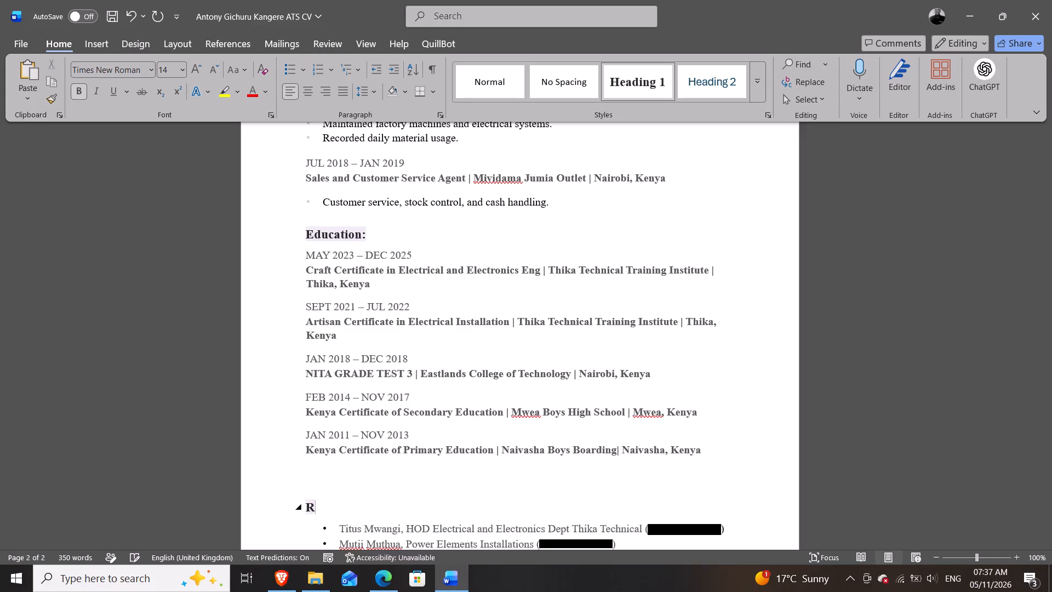
{"action": "type", "text": "eff"}
{"action": "type", "text": "erees"}
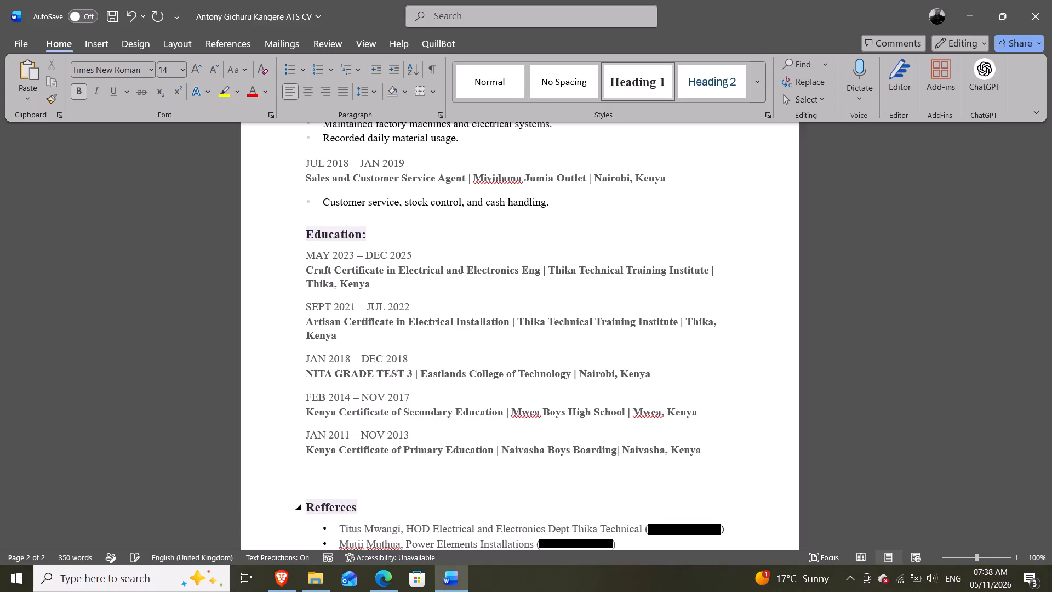
{"action": "key", "text": "shift+colon"}
{"action": "left_click", "coordinate": [459, 506]}
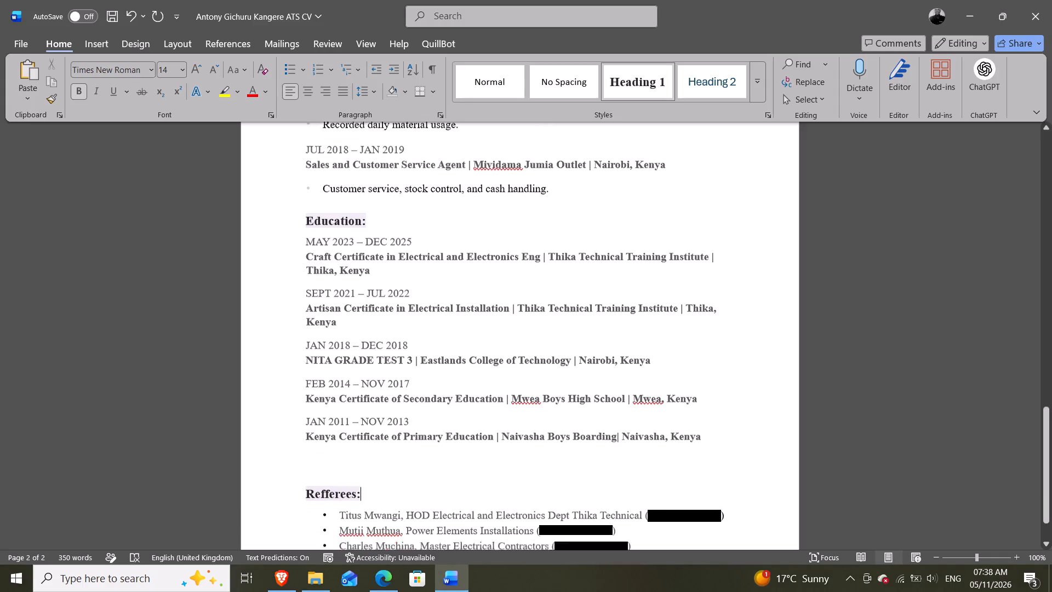
{"action": "left_click", "coordinate": [414, 505]}
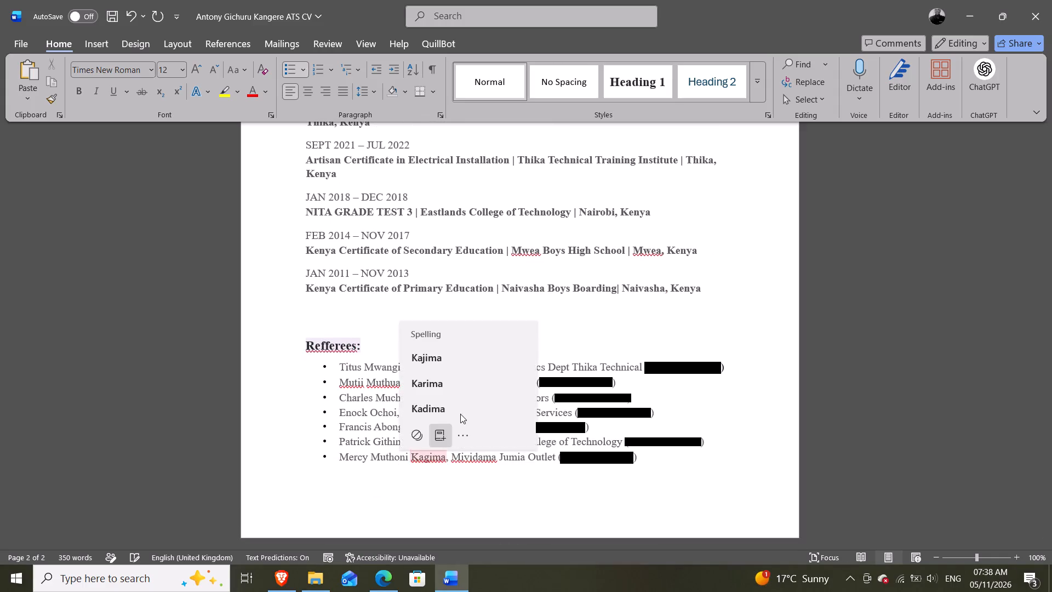
{"action": "left_click", "coordinate": [336, 346]}
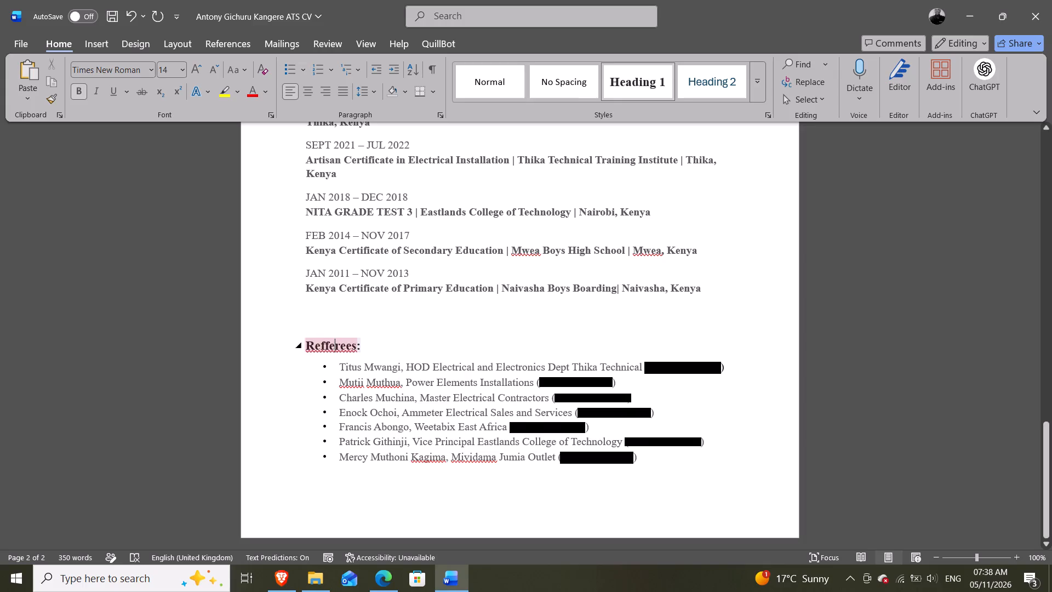
{"action": "left_click", "coordinate": [336, 346]}
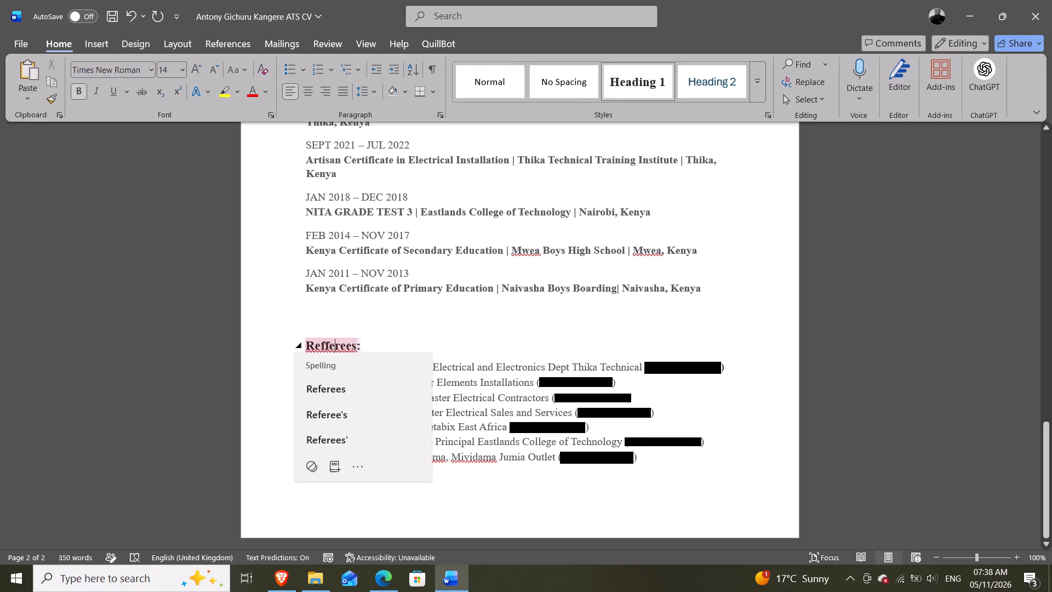
{"action": "left_click", "coordinate": [336, 390]}
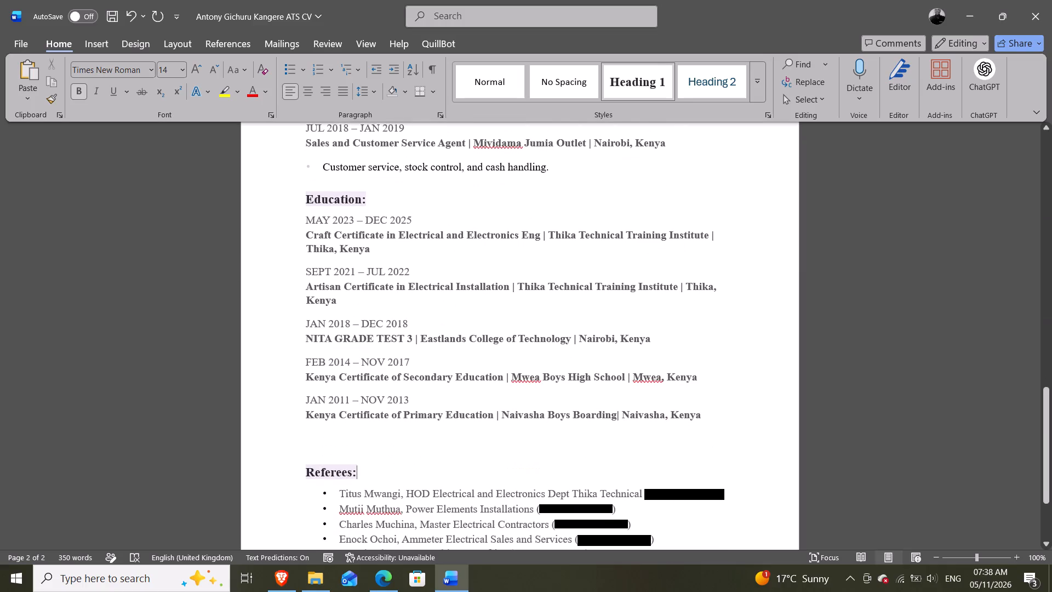
Ignore the spelling flag on "Mwea" in the secondary education entry.
{"action": "left_click", "coordinate": [531, 378]}
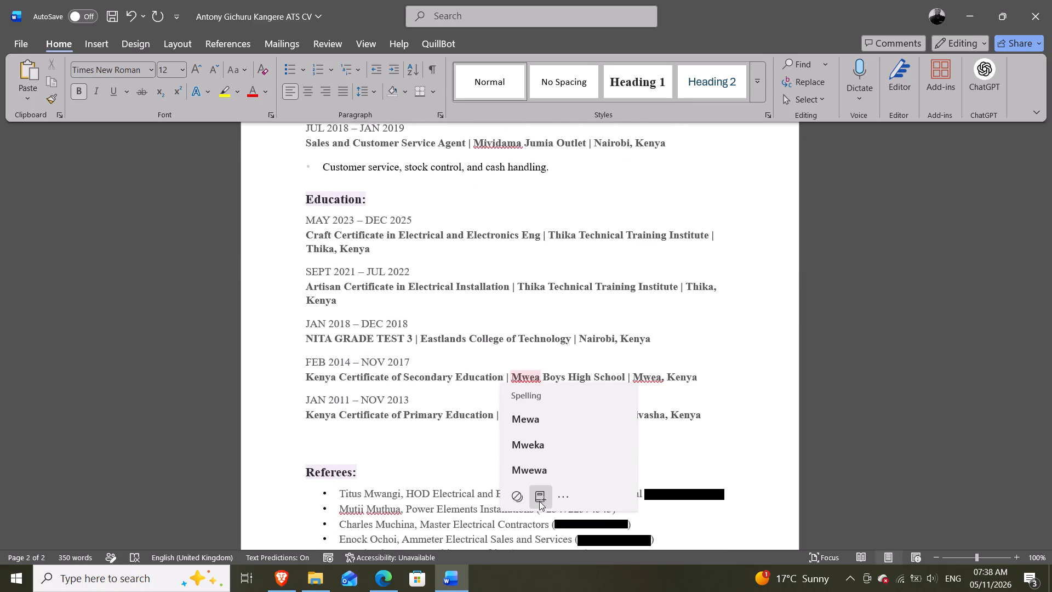
{"action": "left_click", "coordinate": [514, 493]}
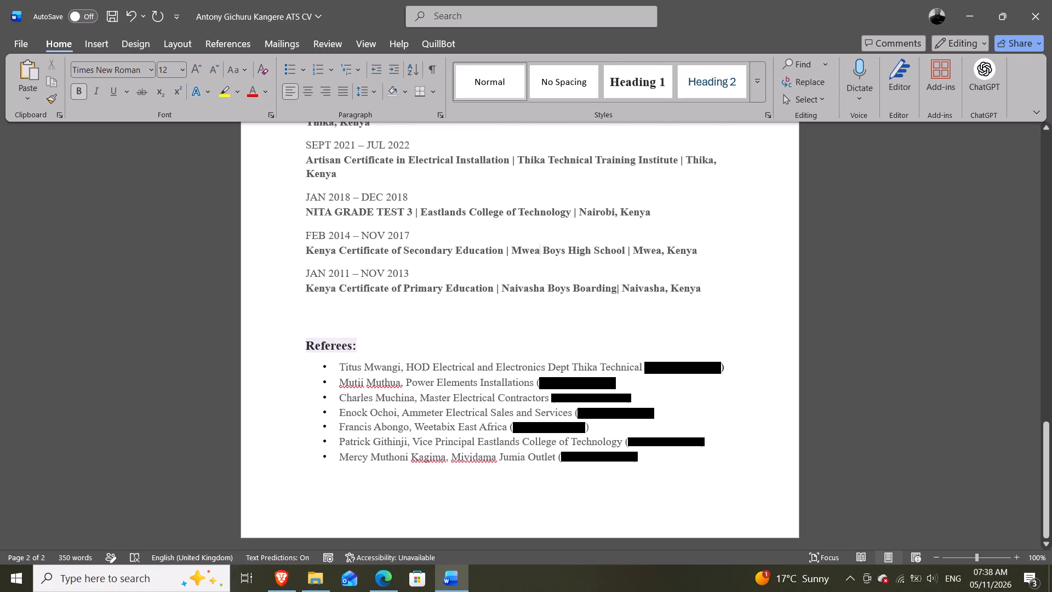
Ignore the spelling flags on the personal names and on "Mividama" in the Referees list.
{"action": "left_click", "coordinate": [357, 386]}
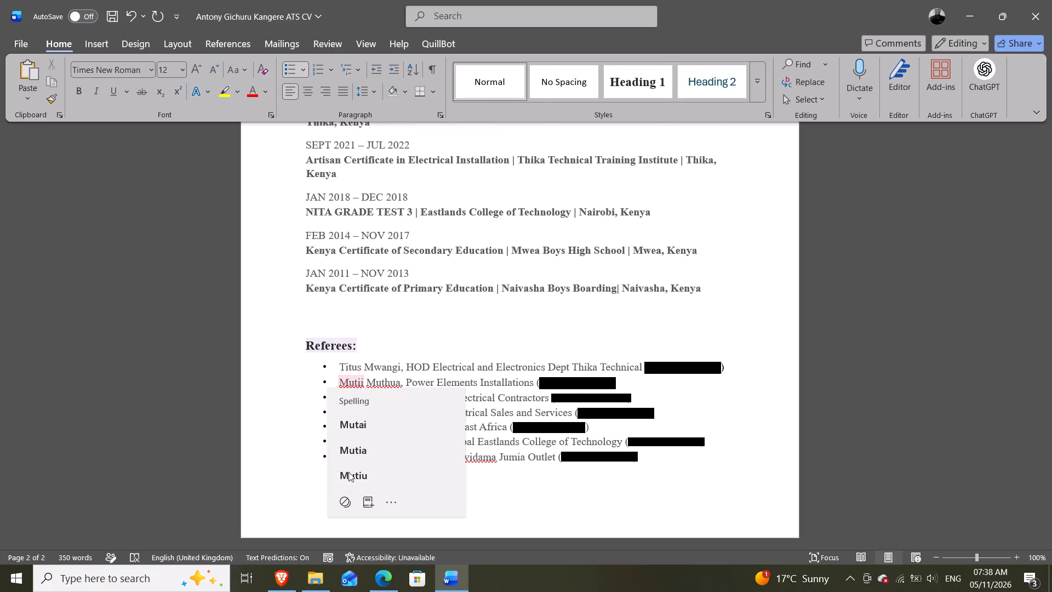
{"action": "left_click", "coordinate": [345, 498]}
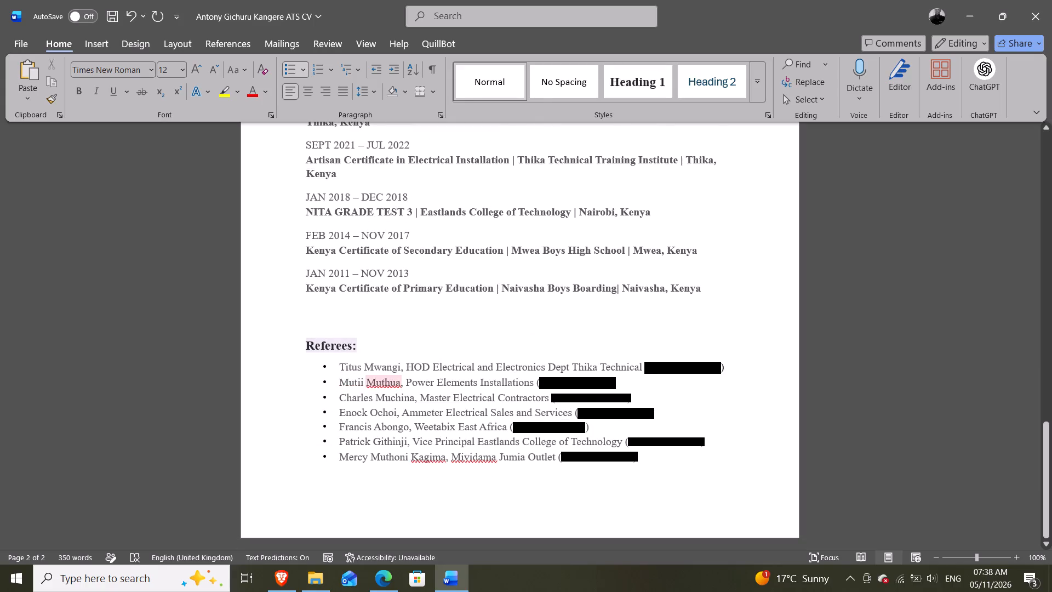
{"action": "left_click", "coordinate": [391, 386]}
{"action": "left_click", "coordinate": [370, 506]}
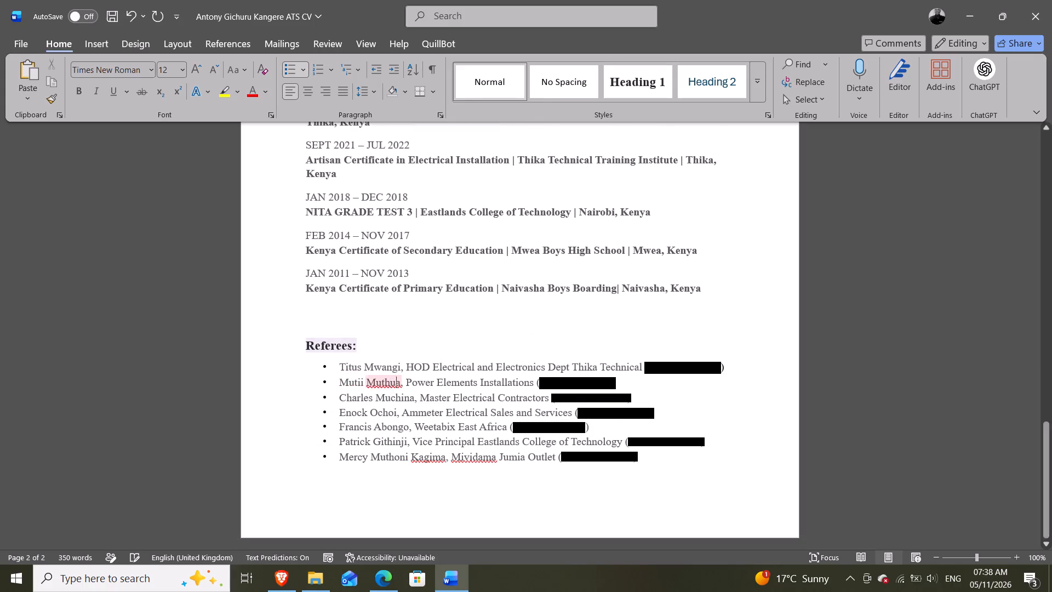
{"action": "left_click", "coordinate": [434, 457]}
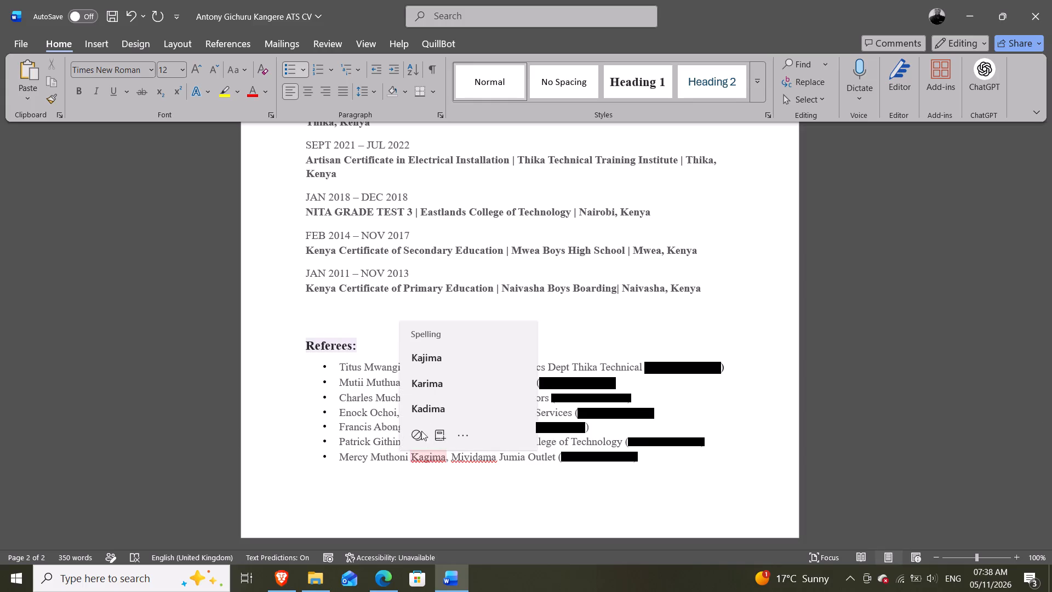
{"action": "left_click", "coordinate": [413, 434]}
{"action": "left_click", "coordinate": [460, 461]}
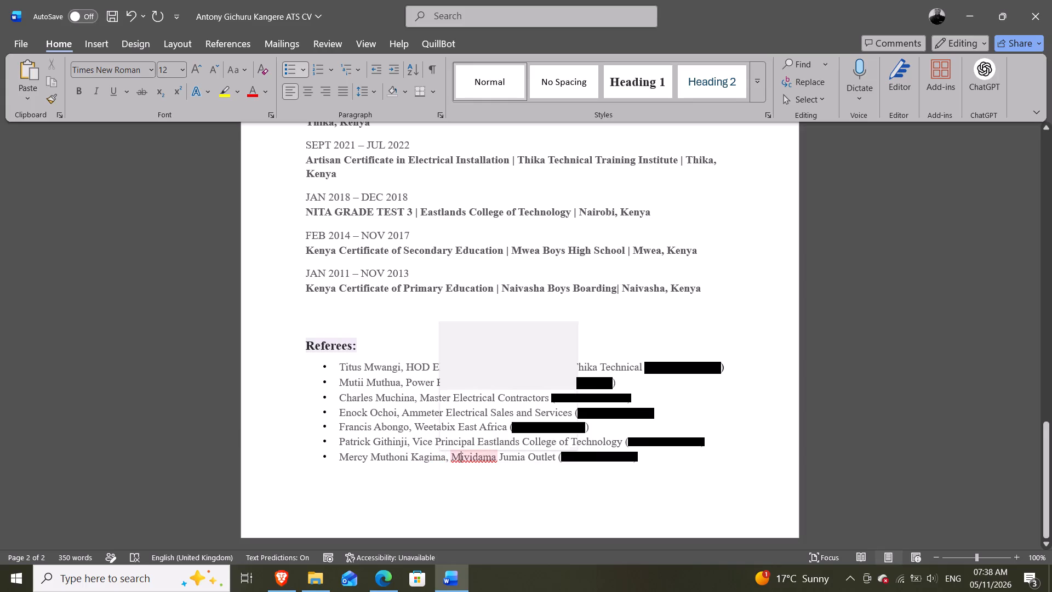
{"action": "left_click", "coordinate": [455, 440]}
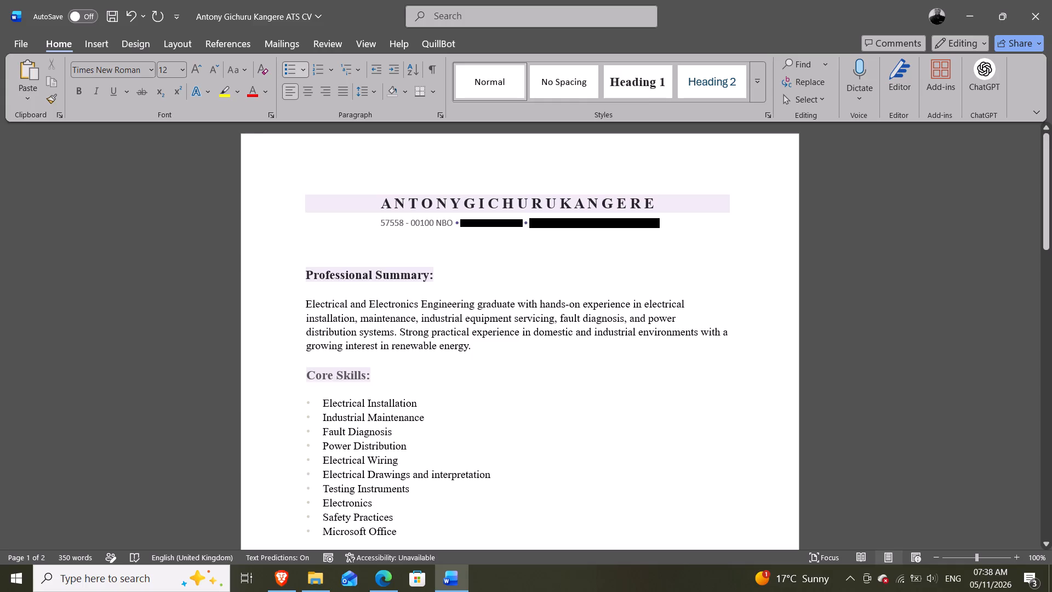
Insert an extra space between the first and middle names in the CV's title line.
{"action": "left_click", "coordinate": [461, 202]}
{"action": "key", "text": "space"}
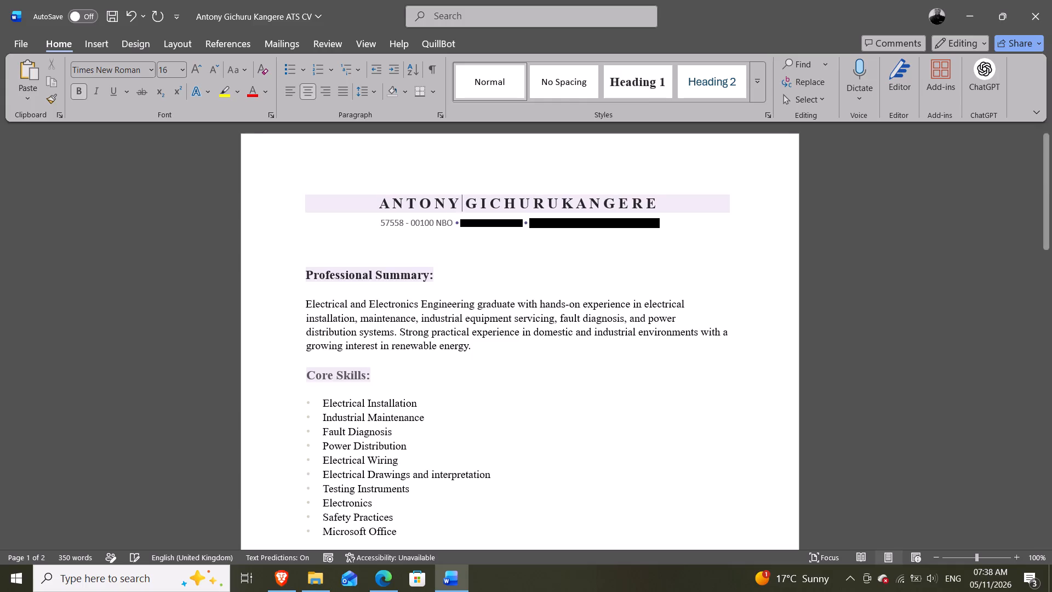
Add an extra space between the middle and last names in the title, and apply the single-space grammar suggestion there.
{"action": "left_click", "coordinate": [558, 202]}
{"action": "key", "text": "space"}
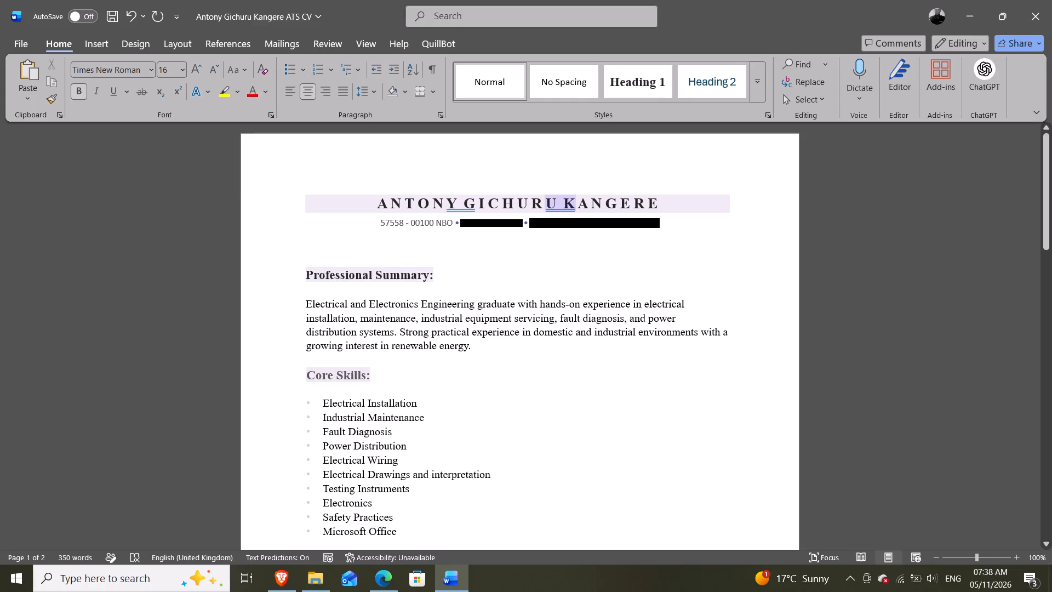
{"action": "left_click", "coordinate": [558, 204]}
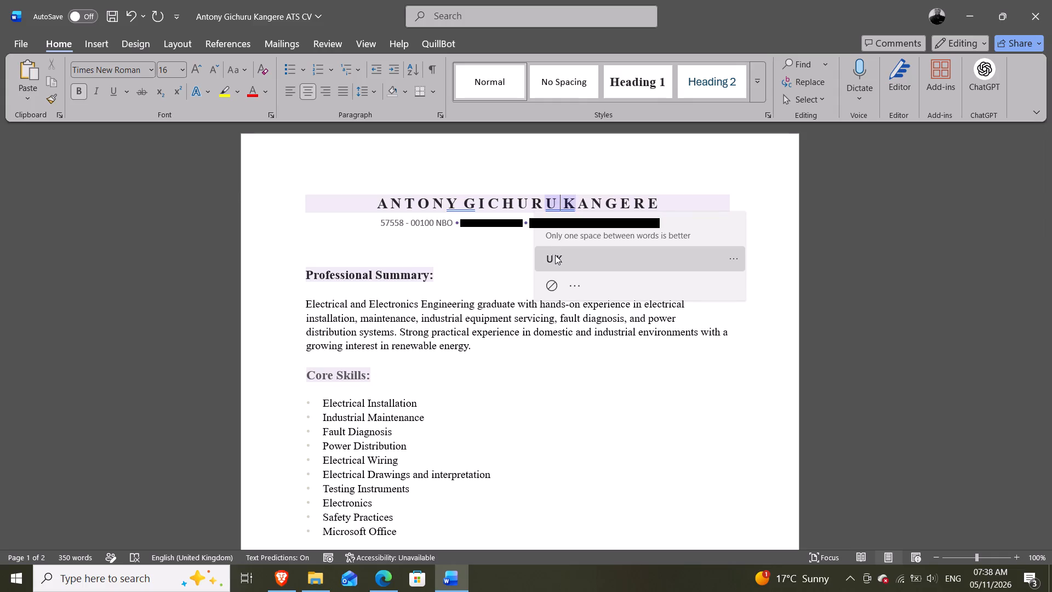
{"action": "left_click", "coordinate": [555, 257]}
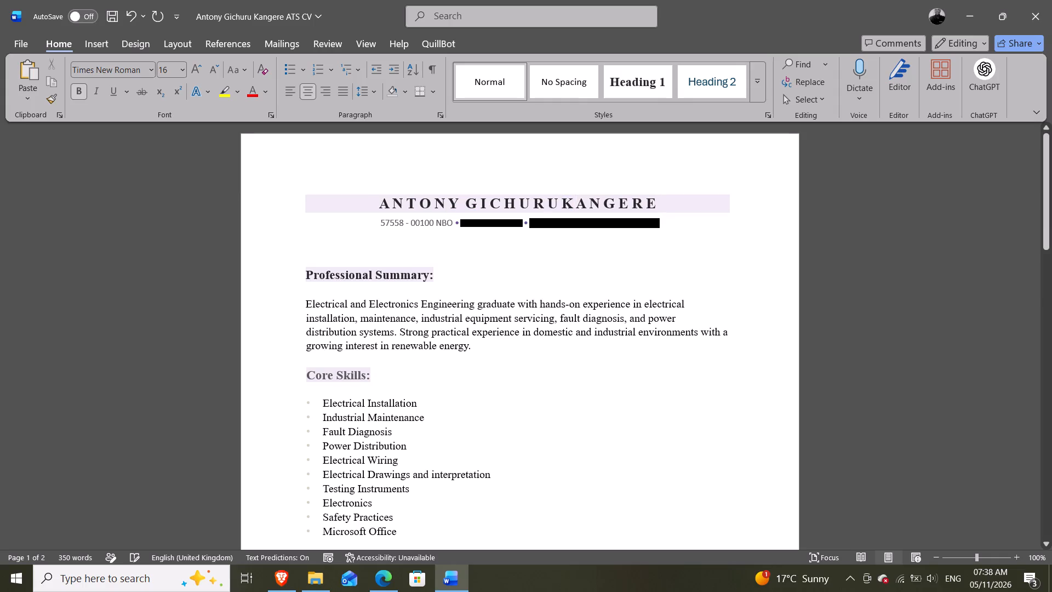
Insert an extra space between the middle and last names in the CV's title line.
{"action": "left_click", "coordinate": [559, 203]}
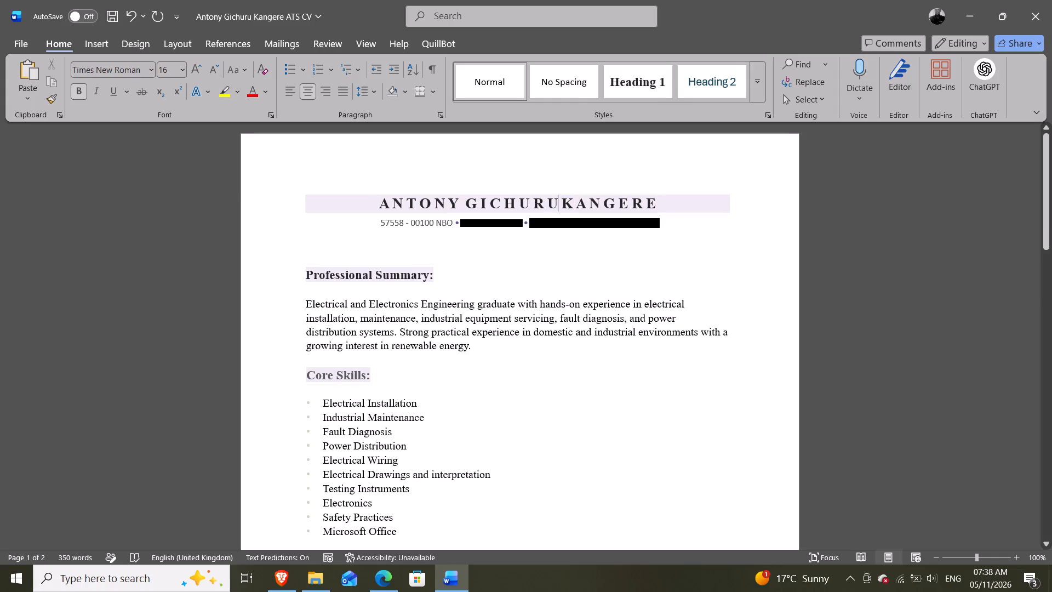
{"action": "left_click", "coordinate": [559, 203]}
{"action": "key", "text": "space"}
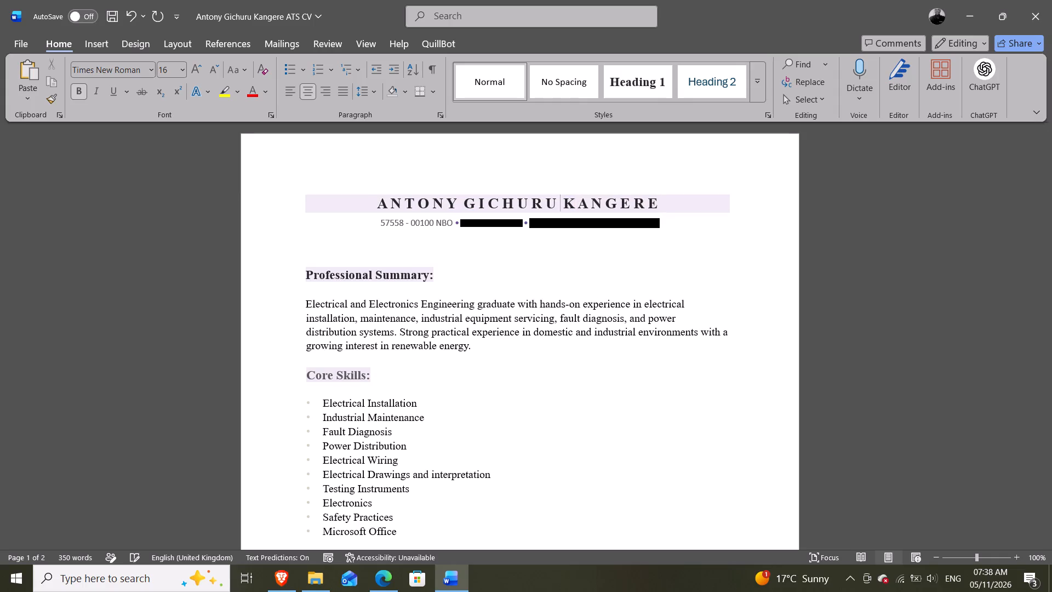
{"action": "left_click", "coordinate": [474, 269]}
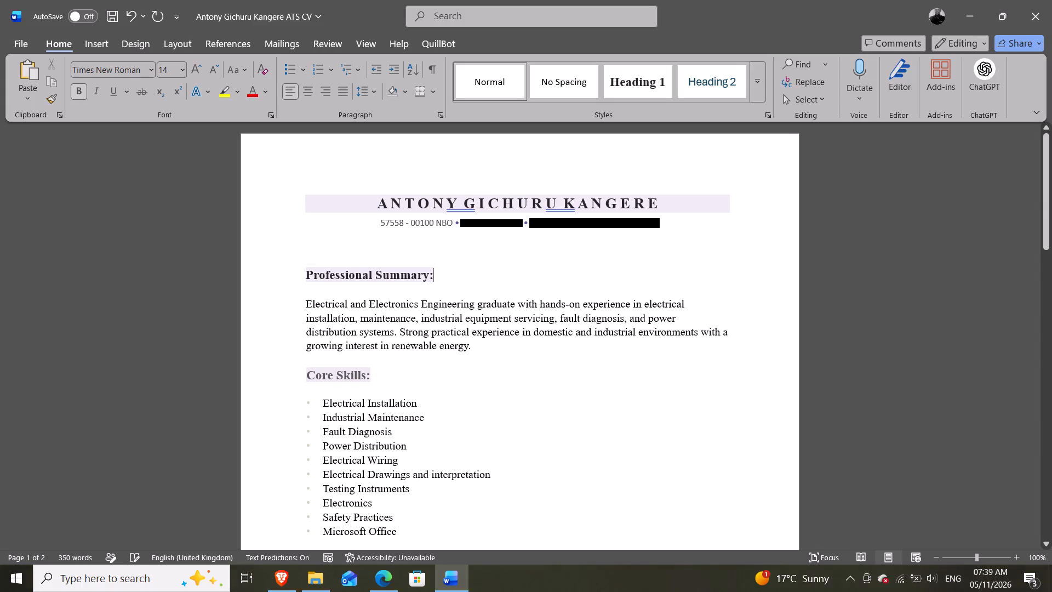
Ignore the two grammar flags on the double spaces between the names in the title line.
{"action": "left_click", "coordinate": [525, 392]}
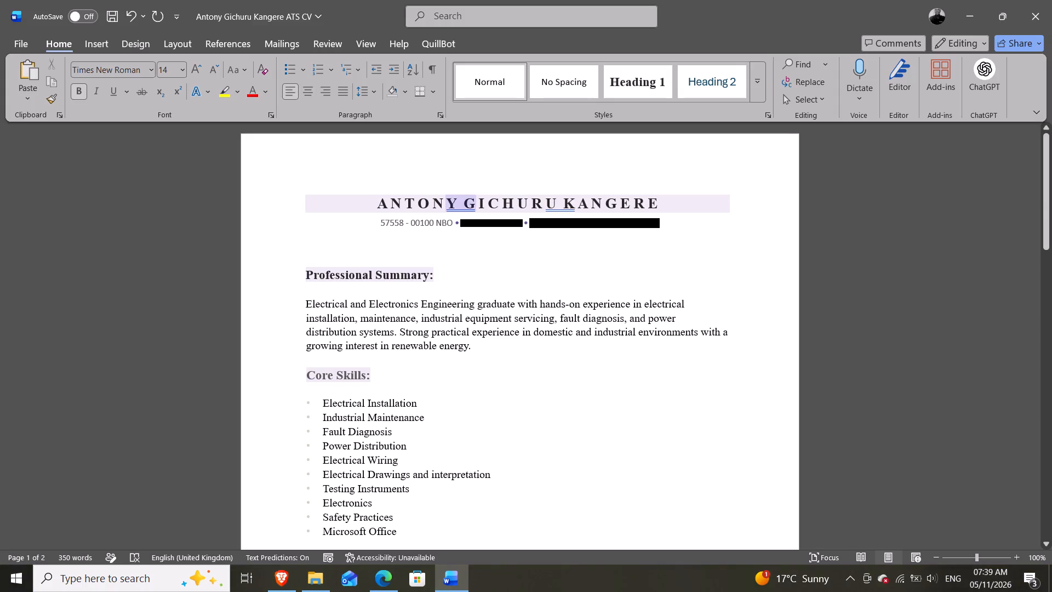
{"action": "left_click", "coordinate": [456, 206]}
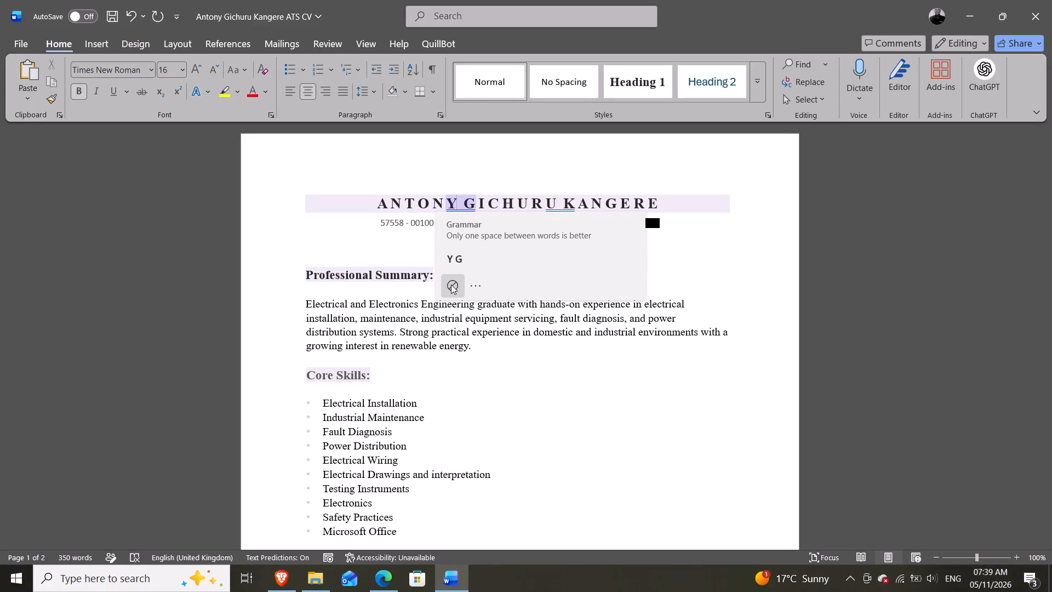
{"action": "left_click", "coordinate": [451, 284]}
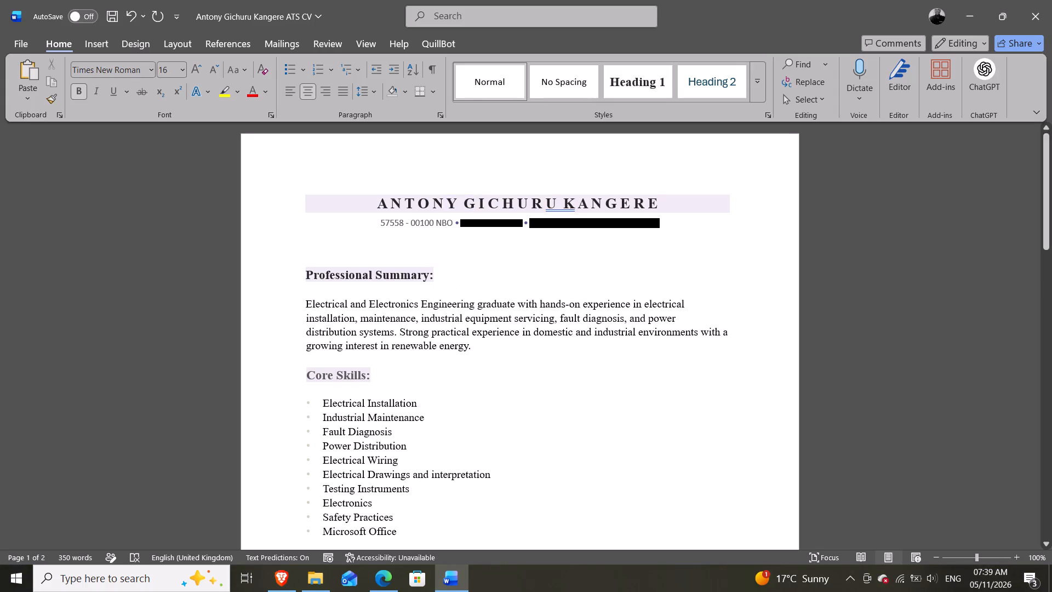
{"action": "left_click", "coordinate": [559, 201]}
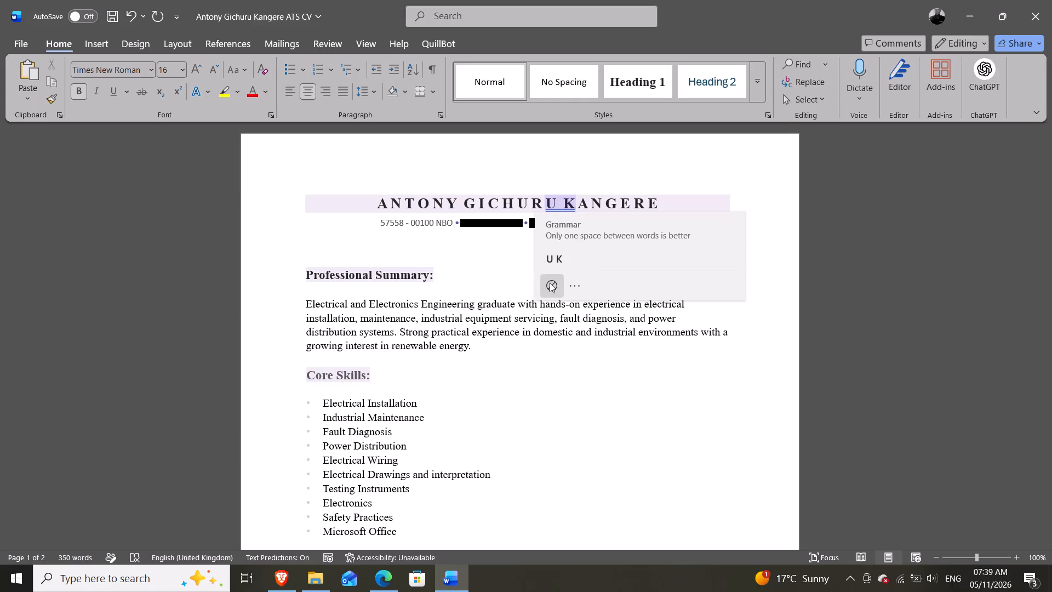
{"action": "left_click", "coordinate": [550, 282]}
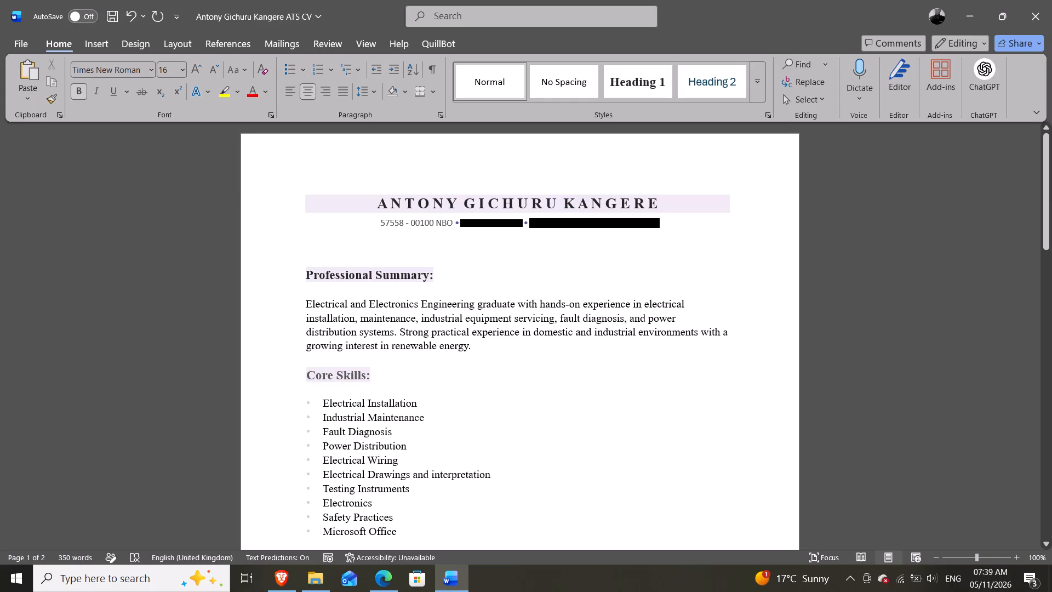
Set the font size of the name in the CV's title line to 20.
{"action": "left_click", "coordinate": [664, 202]}
{"action": "left_click", "coordinate": [658, 203]}
{"action": "left_click_drag", "start_coordinate": [658, 203], "coordinate": [382, 207]}
{"action": "left_click", "coordinate": [489, 163]}
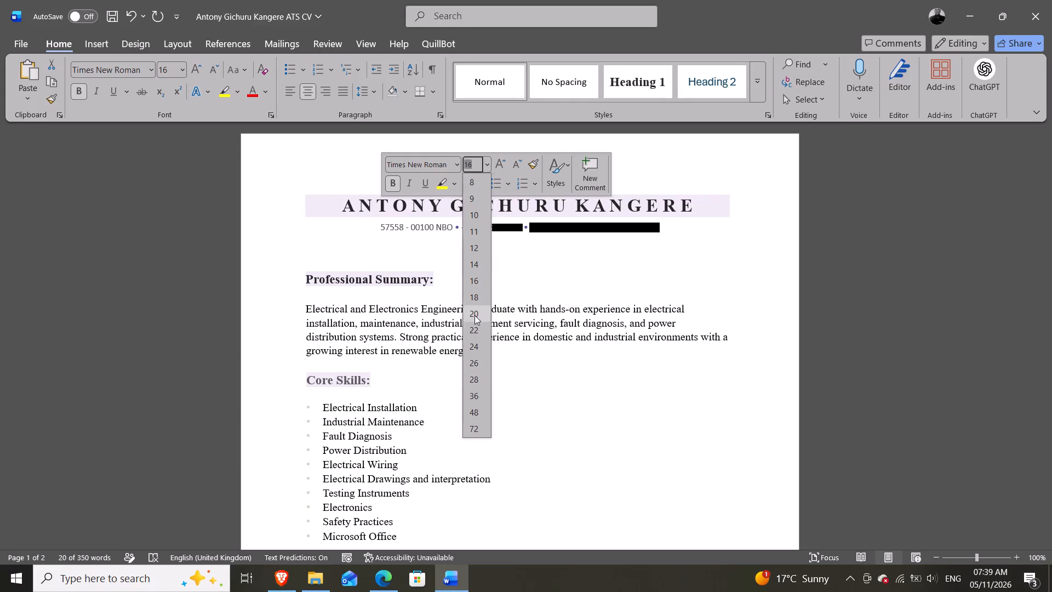
{"action": "left_click", "coordinate": [474, 315]}
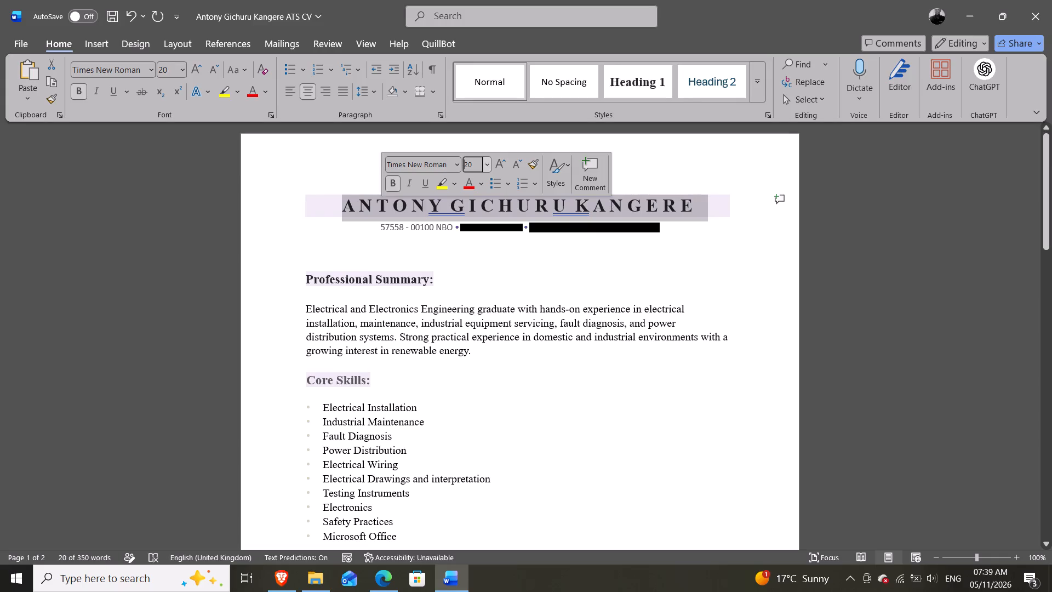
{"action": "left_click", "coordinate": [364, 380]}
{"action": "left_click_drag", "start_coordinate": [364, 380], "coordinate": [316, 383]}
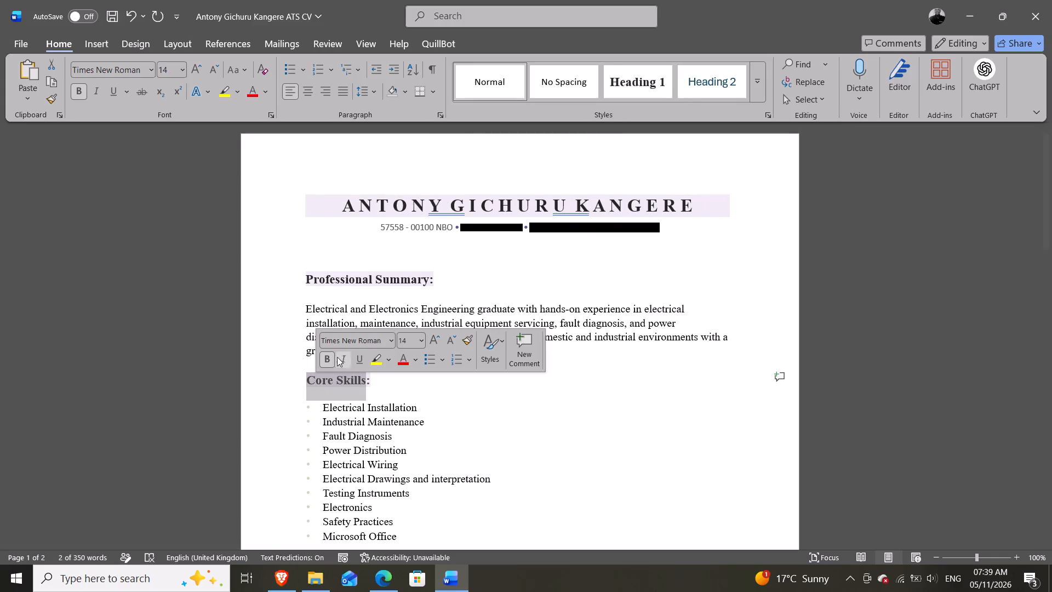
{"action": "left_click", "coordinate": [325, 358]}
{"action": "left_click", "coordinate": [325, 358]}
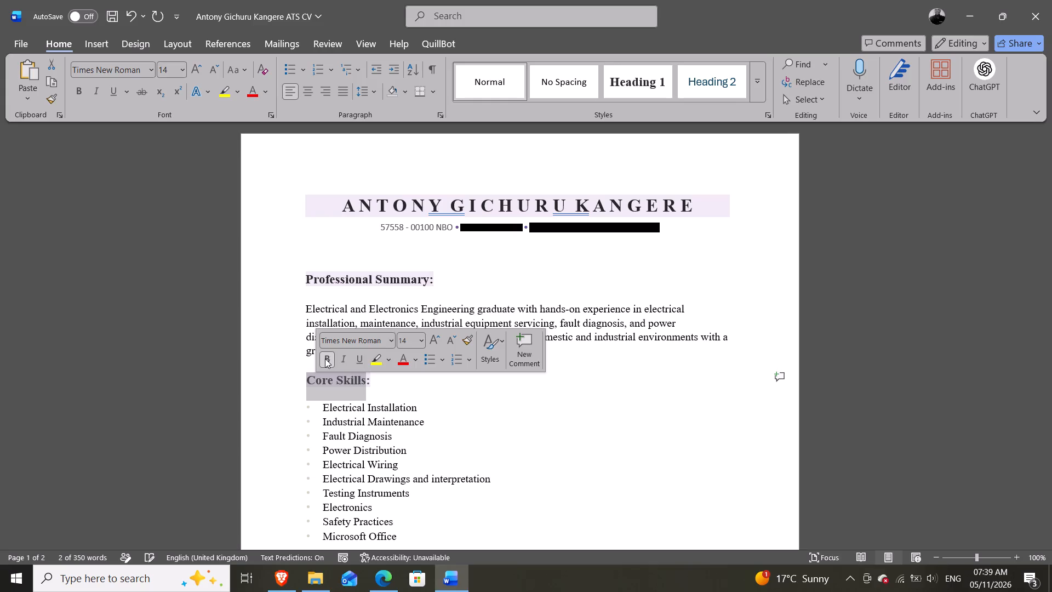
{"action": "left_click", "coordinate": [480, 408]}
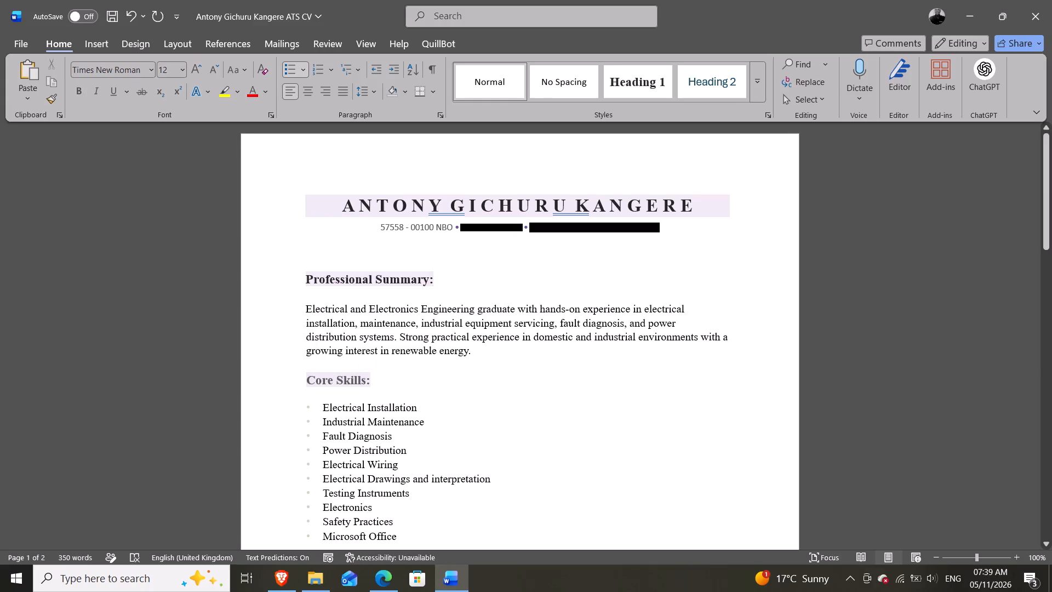
Set the font size of the "Professional Summary:" heading to 16.
{"action": "left_click", "coordinate": [433, 280]}
{"action": "left_click", "coordinate": [341, 208]}
{"action": "left_click_drag", "start_coordinate": [433, 280], "coordinate": [316, 279]}
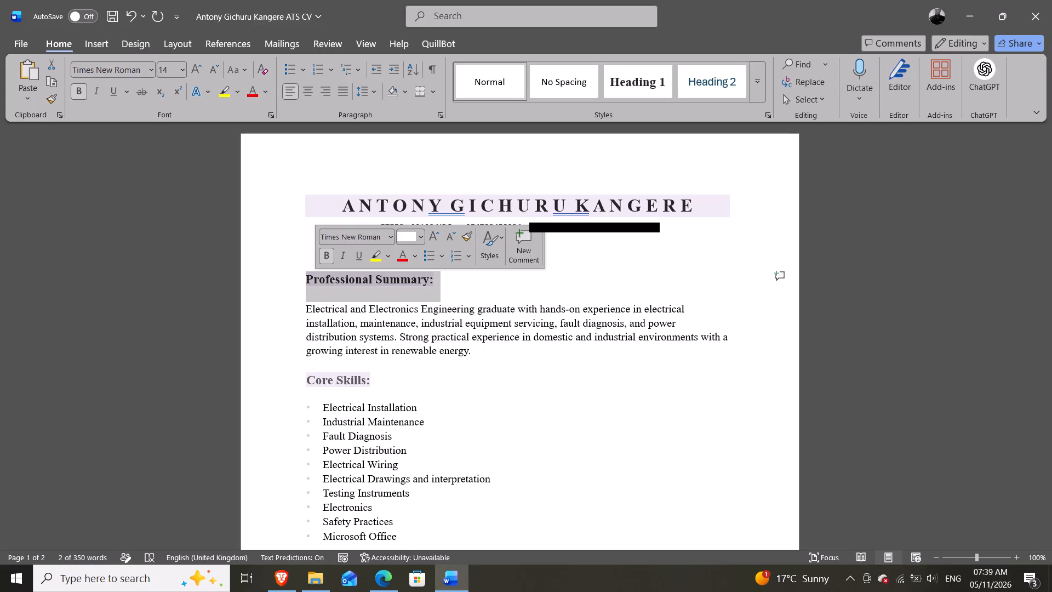
{"action": "left_click", "coordinate": [418, 238]}
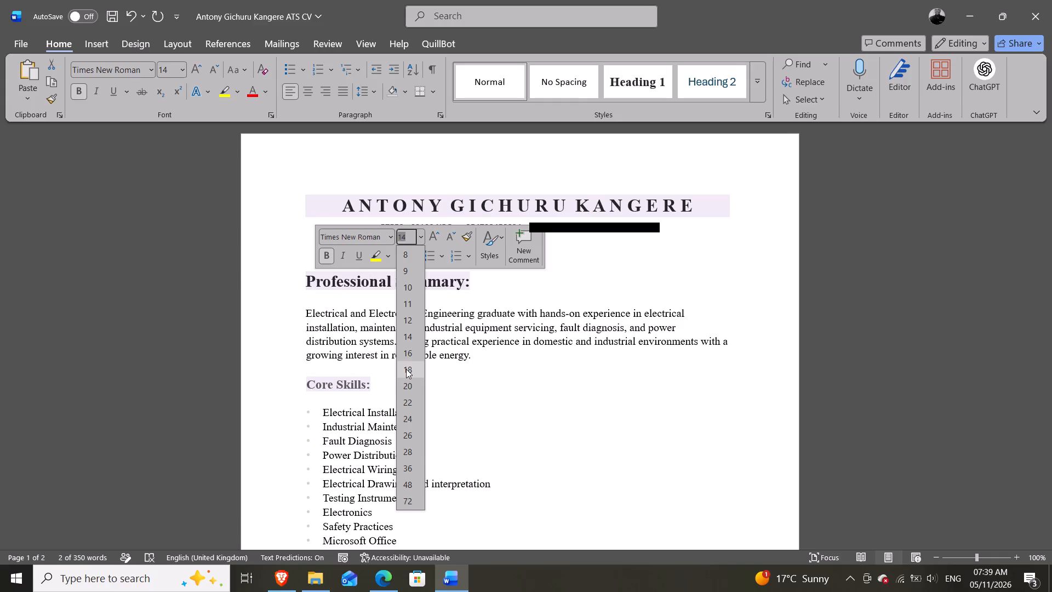
{"action": "left_click", "coordinate": [408, 351]}
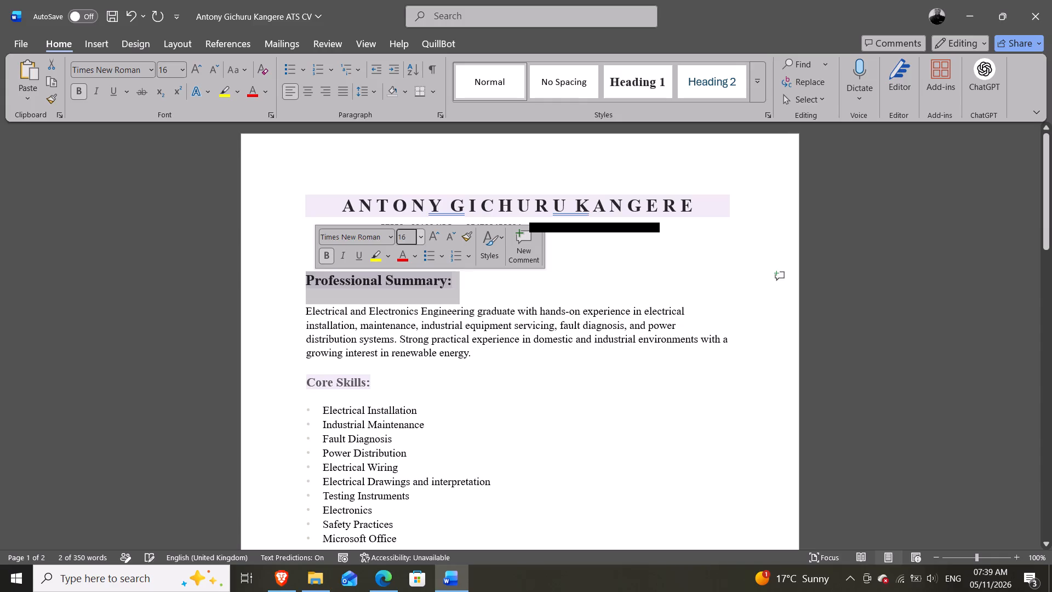
Set the font size of the "Core Skills:" heading to 16.
{"action": "left_click", "coordinate": [369, 376]}
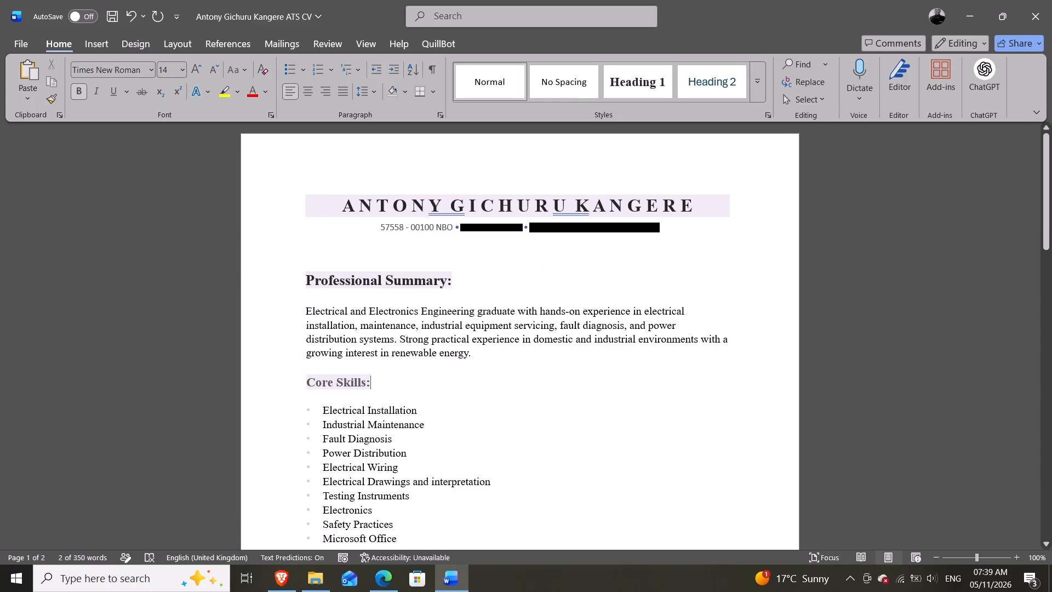
{"action": "left_click_drag", "start_coordinate": [369, 376], "coordinate": [323, 378]}
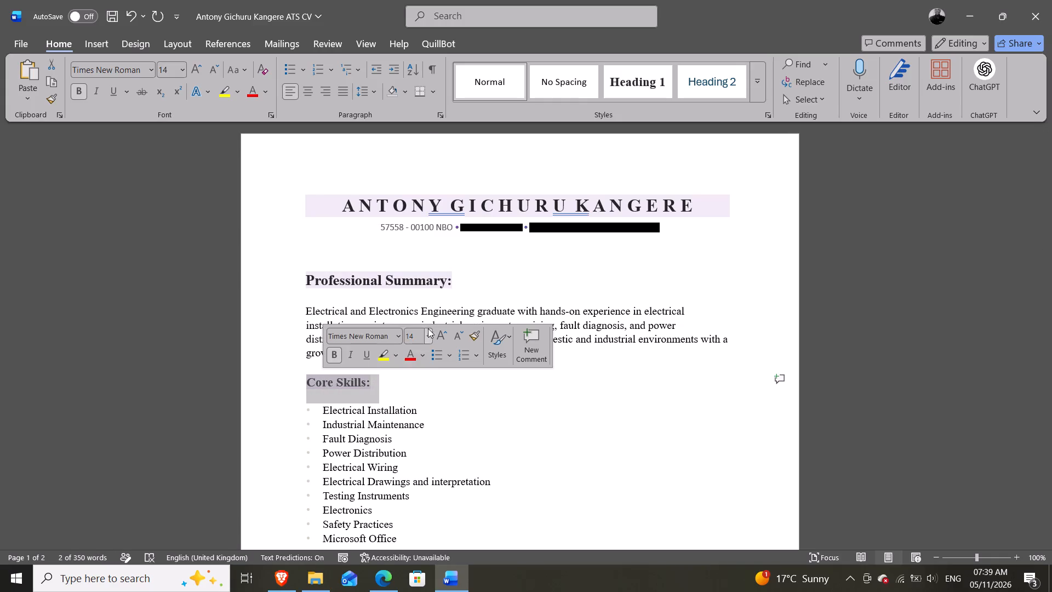
{"action": "left_click", "coordinate": [430, 330]}
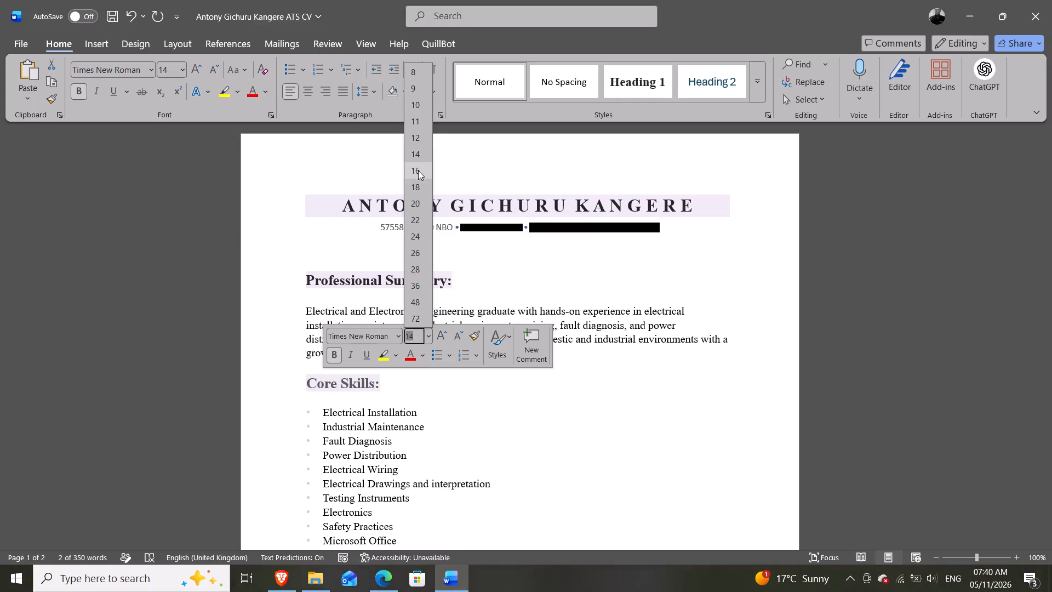
{"action": "left_click", "coordinate": [418, 170]}
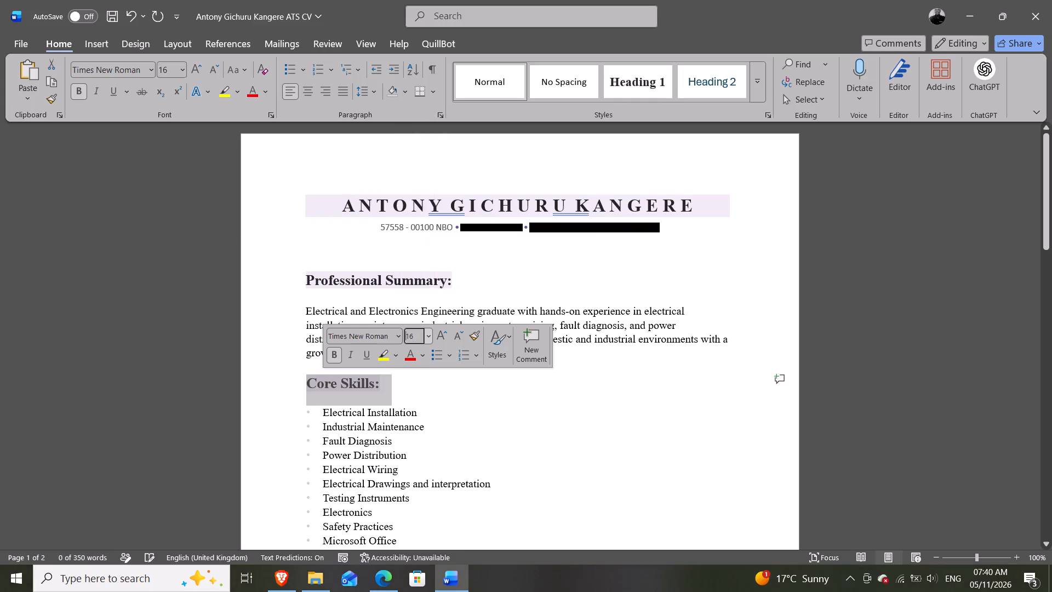
{"action": "left_click", "coordinate": [457, 282]}
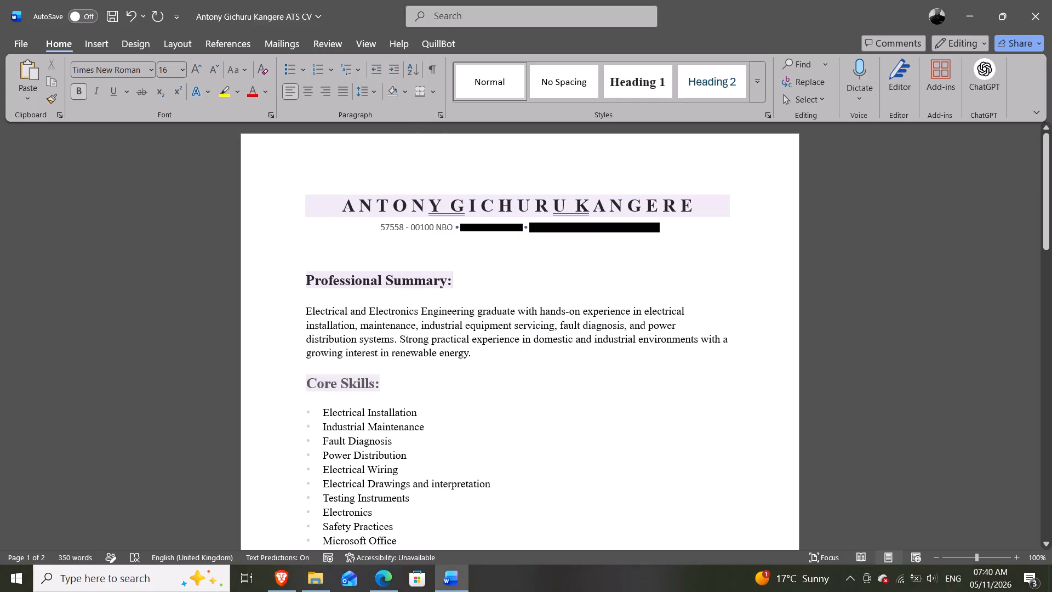
{"action": "left_click", "coordinate": [382, 383]}
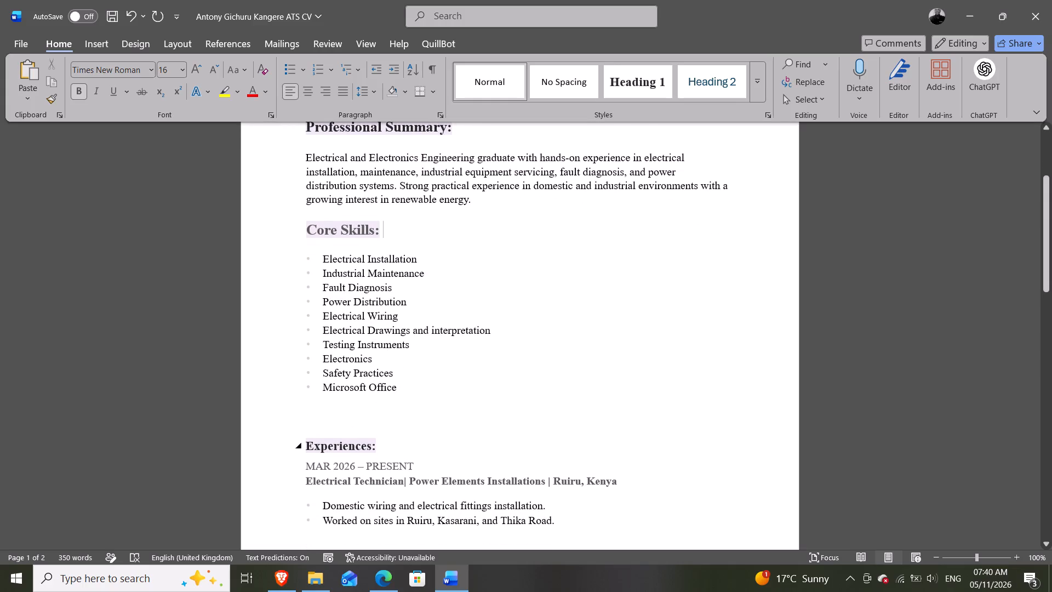
Set the font size of the "Experiences:" heading to 16.
{"action": "left_click_drag", "start_coordinate": [377, 445], "coordinate": [335, 447]}
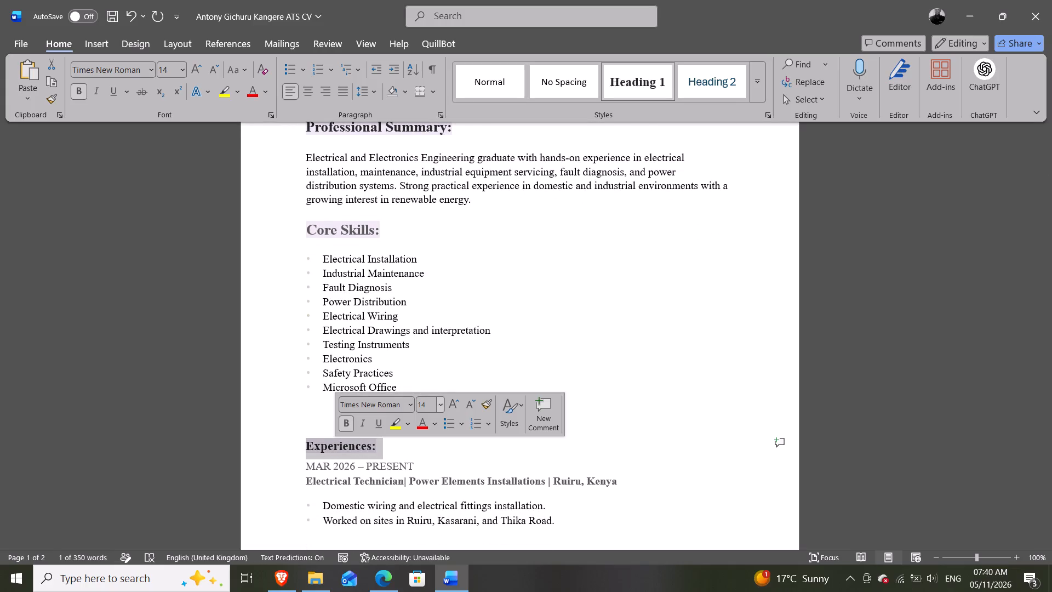
{"action": "left_click", "coordinate": [440, 404]}
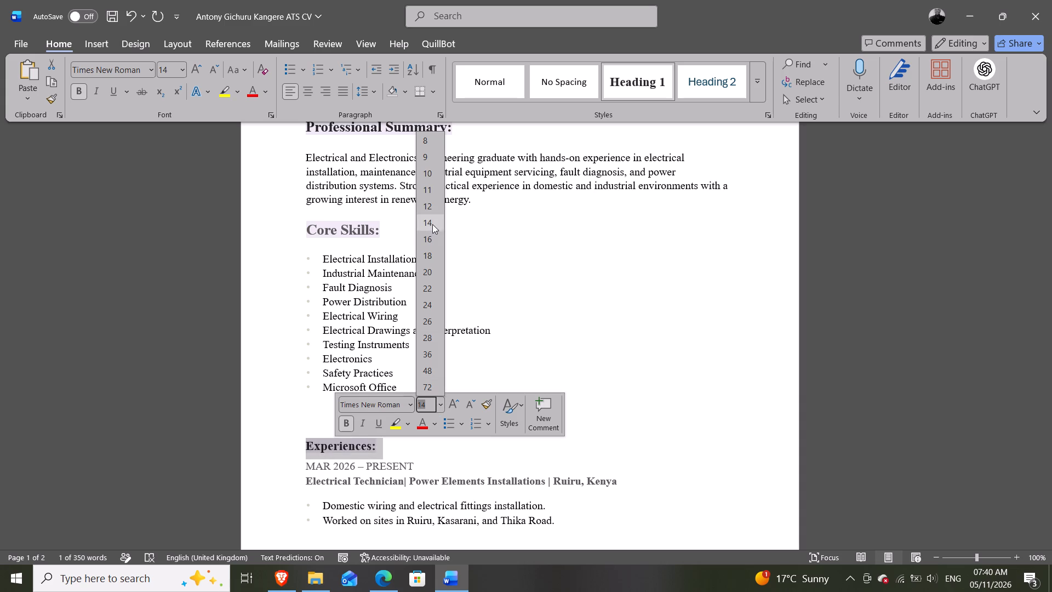
{"action": "left_click", "coordinate": [430, 237]}
{"action": "left_click", "coordinate": [633, 340]}
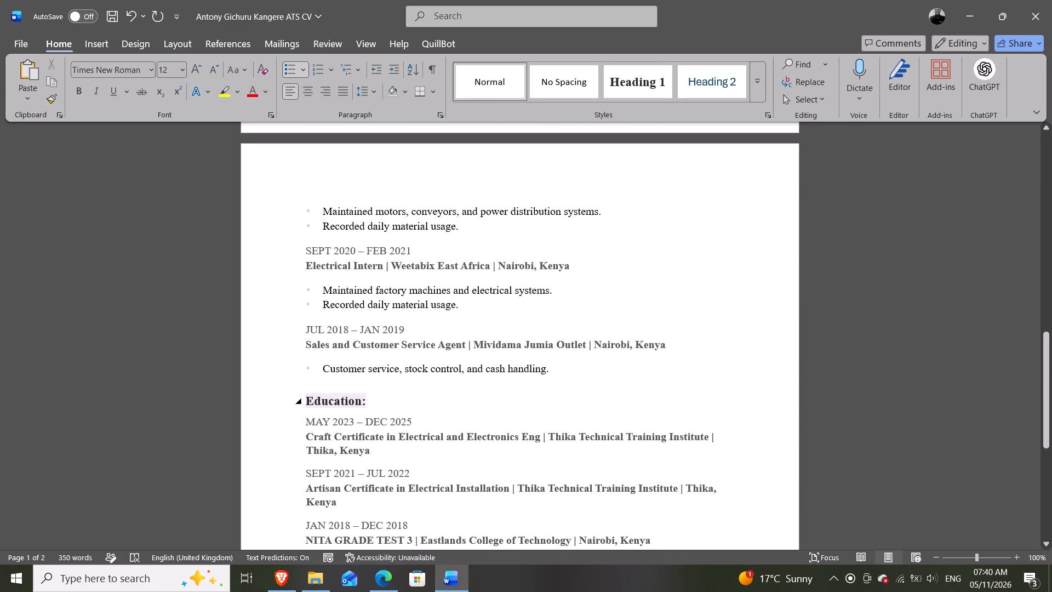
Set the font size of the "Education:" heading to 16.
{"action": "left_click_drag", "start_coordinate": [367, 401], "coordinate": [312, 405]}
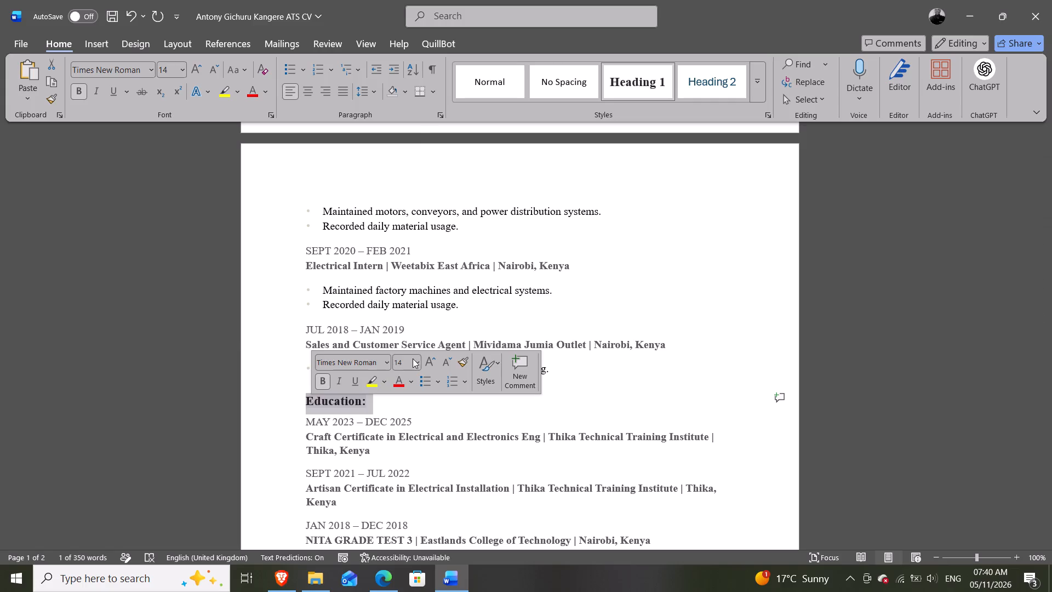
{"action": "left_click", "coordinate": [417, 358]}
{"action": "left_click", "coordinate": [404, 198]}
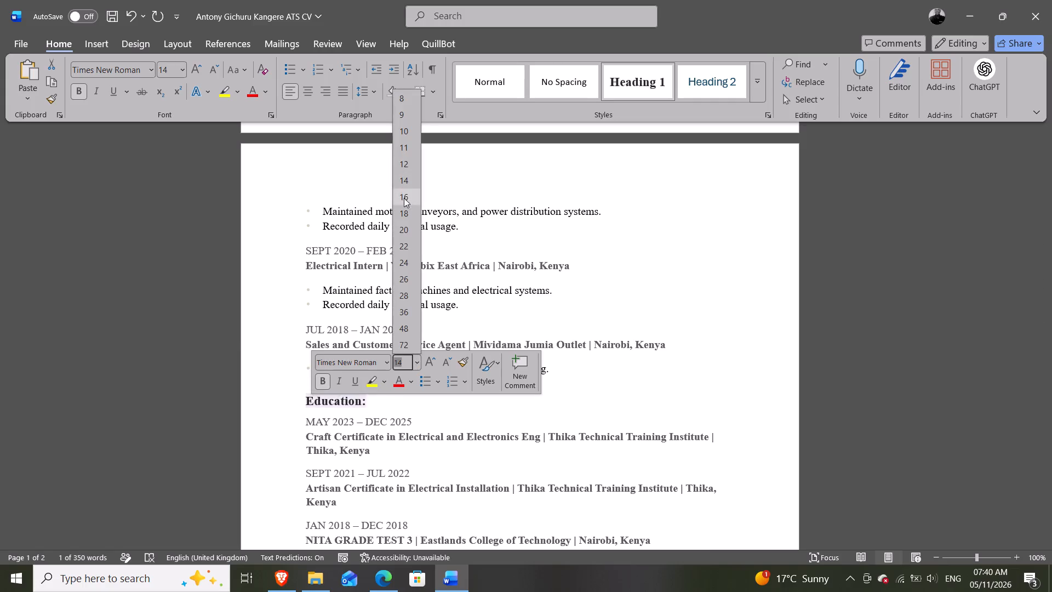
{"action": "left_click", "coordinate": [586, 387]}
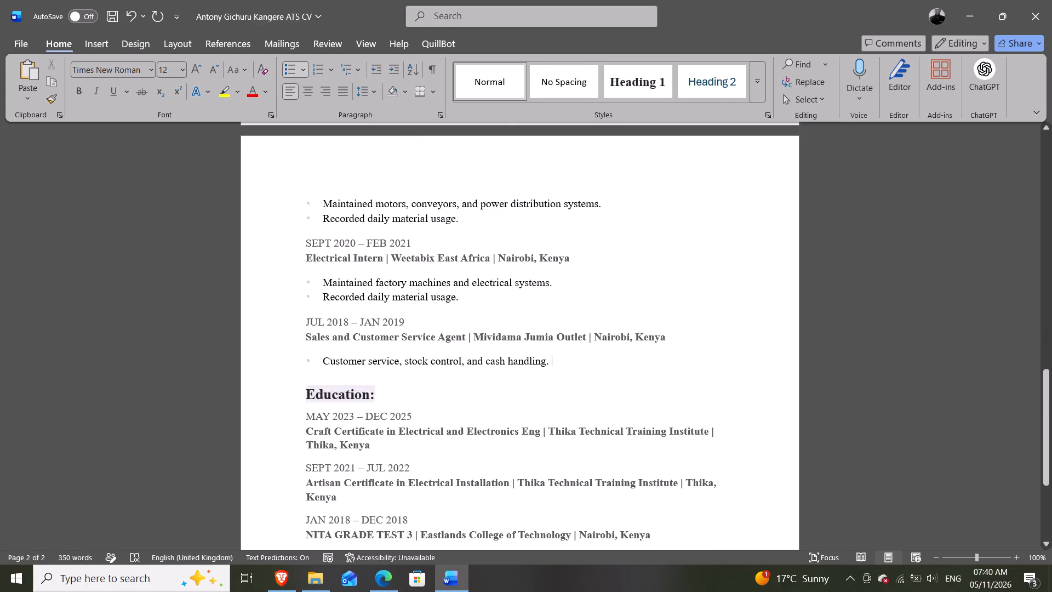
Set the font size of the "Referees:" heading to 16.
{"action": "left_click_drag", "start_coordinate": [357, 405], "coordinate": [327, 404]}
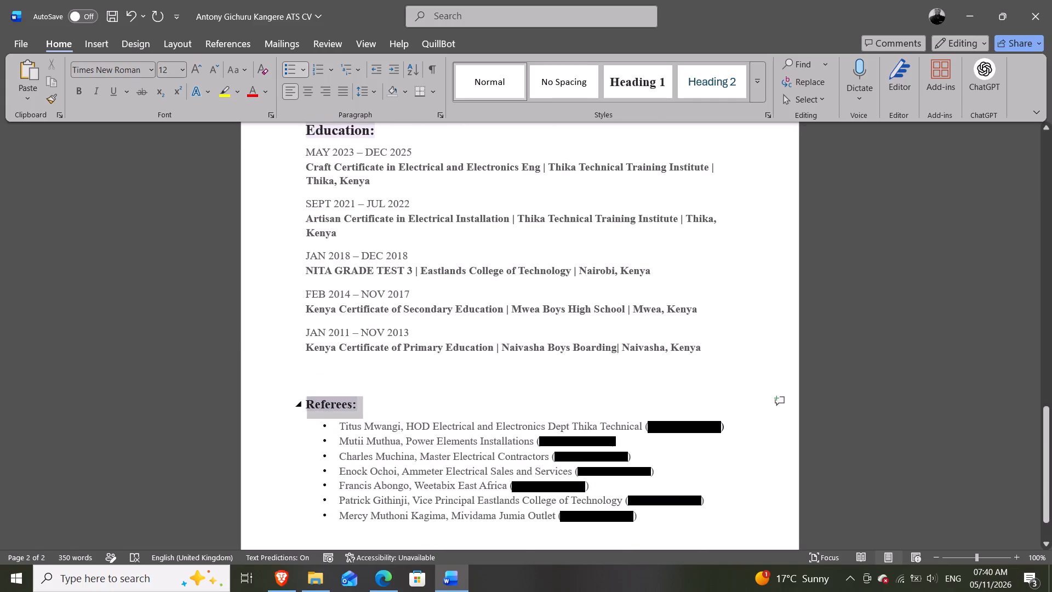
{"action": "left_click_drag", "start_coordinate": [327, 404], "coordinate": [321, 405]}
{"action": "left_click", "coordinate": [427, 360]}
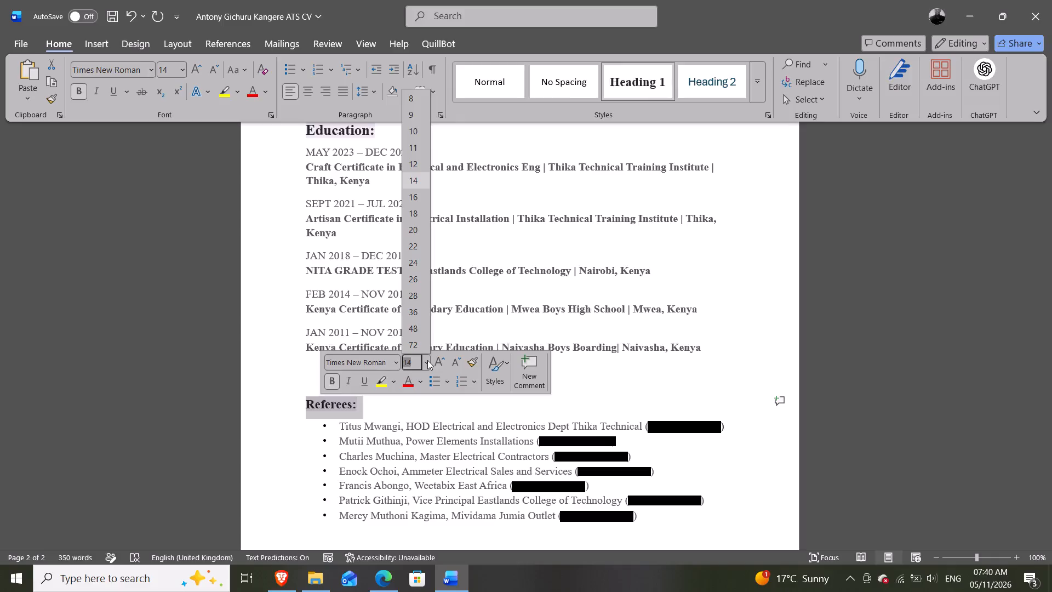
{"action": "left_click", "coordinate": [414, 197]}
{"action": "left_click", "coordinate": [643, 395]}
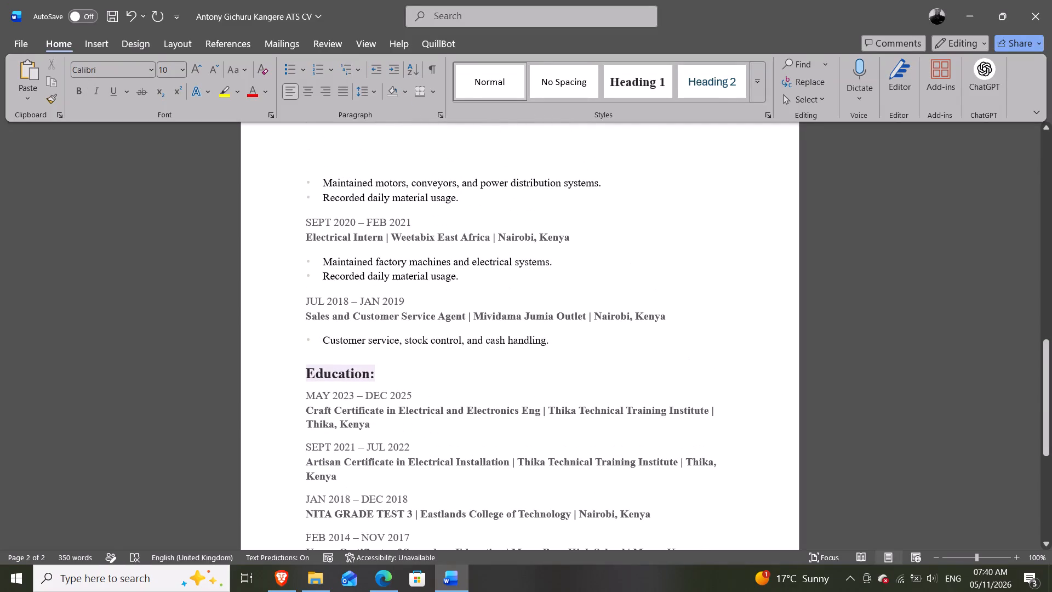
{"action": "left_click", "coordinate": [414, 394]}
Set the two bullets under the Master Electrical Contractors experience to Times New Roman, size 12.
{"action": "left_click", "coordinate": [379, 373]}
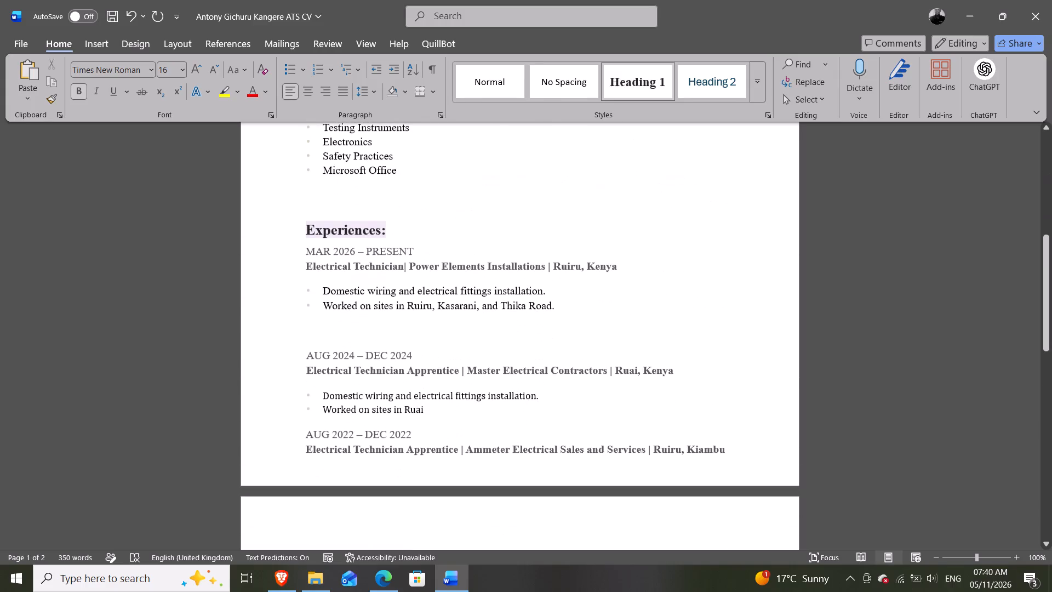
{"action": "left_click", "coordinate": [425, 413]}
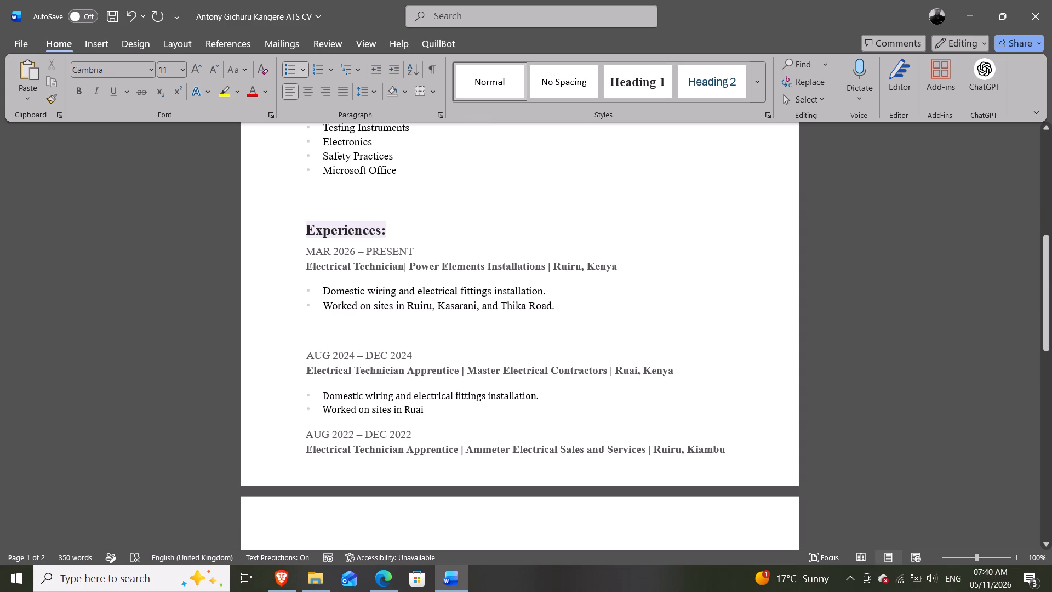
{"action": "left_click", "coordinate": [552, 306]}
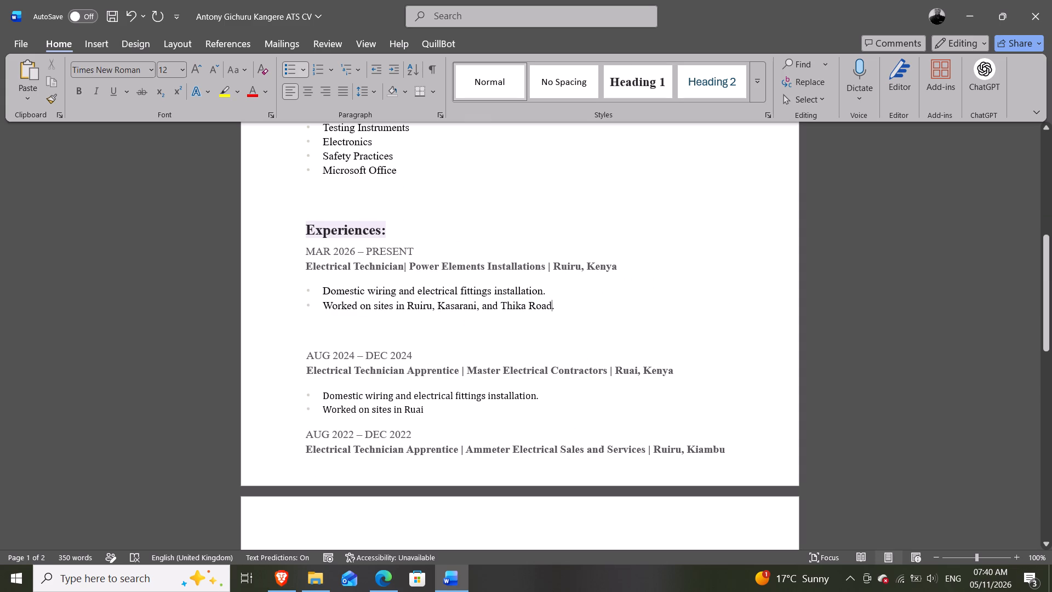
{"action": "left_click", "coordinate": [422, 408]}
{"action": "left_click_drag", "start_coordinate": [422, 408], "coordinate": [352, 396]}
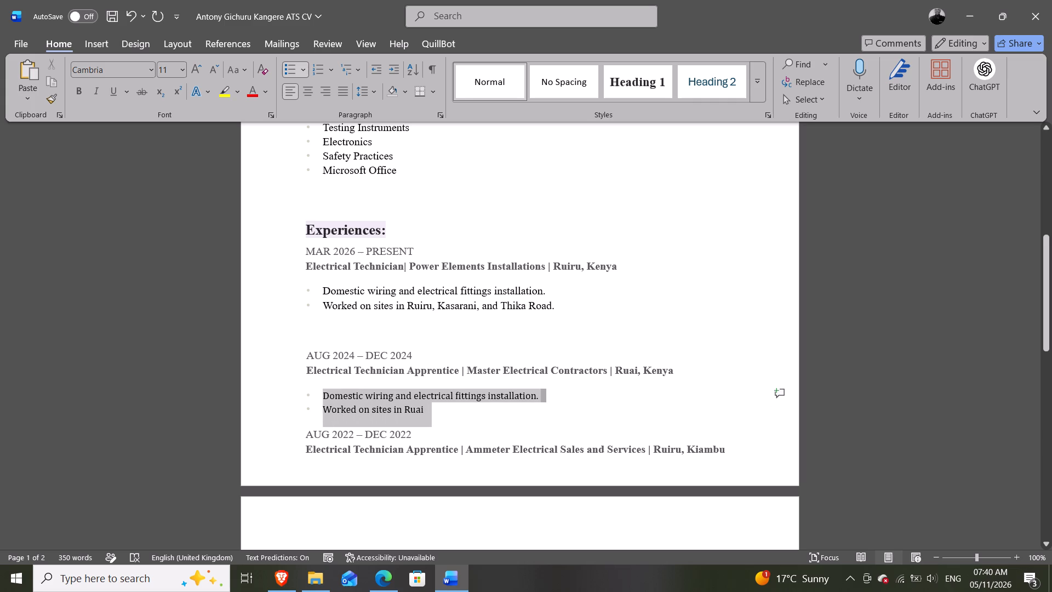
{"action": "left_click_drag", "start_coordinate": [352, 396], "coordinate": [347, 395]}
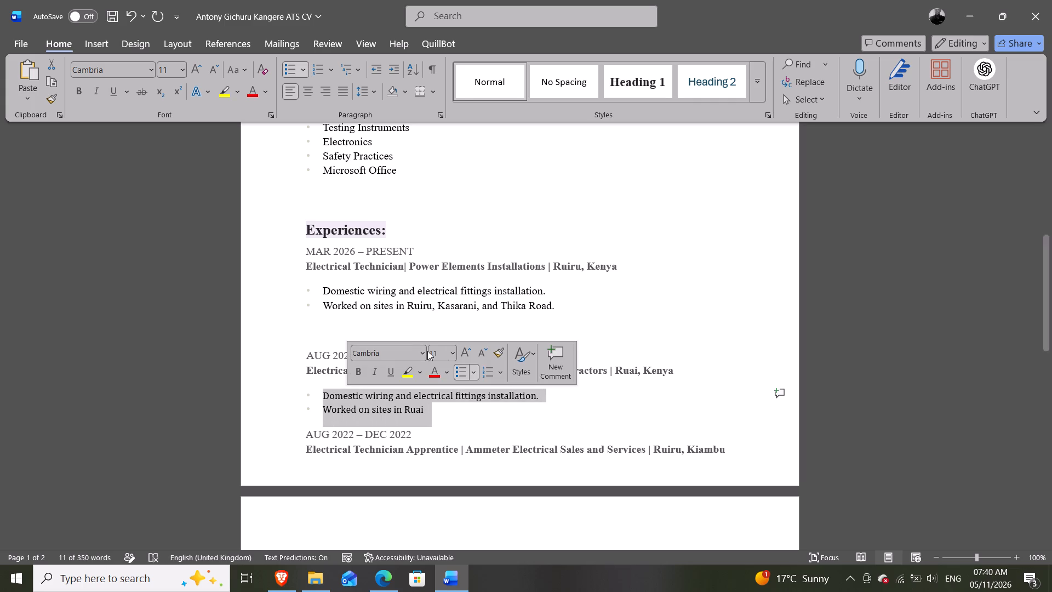
{"action": "left_click", "coordinate": [454, 354]}
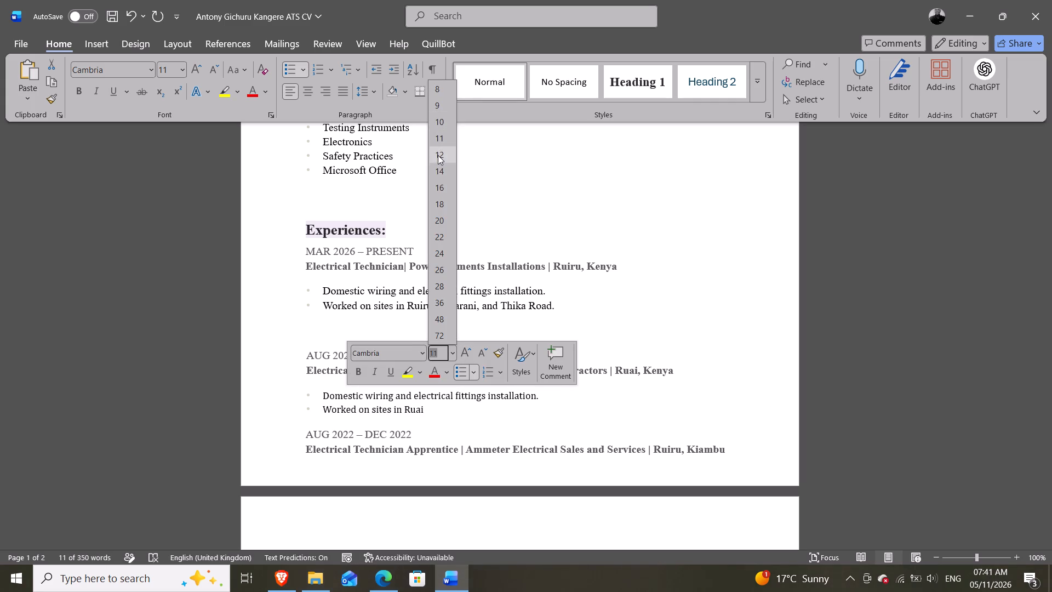
{"action": "left_click", "coordinate": [438, 155]}
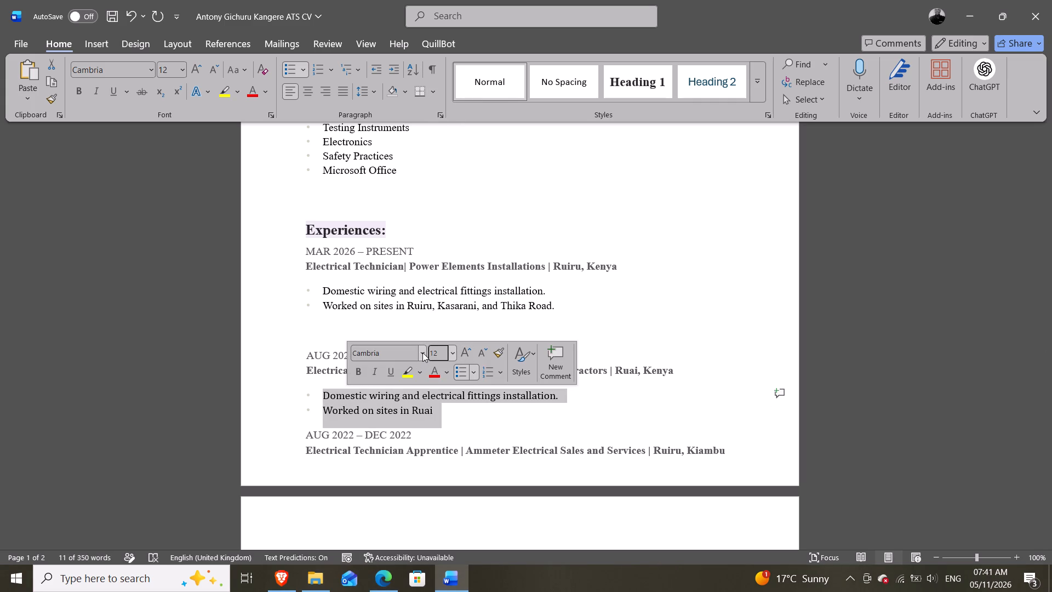
{"action": "left_click", "coordinate": [422, 352]}
{"action": "left_click", "coordinate": [401, 89]}
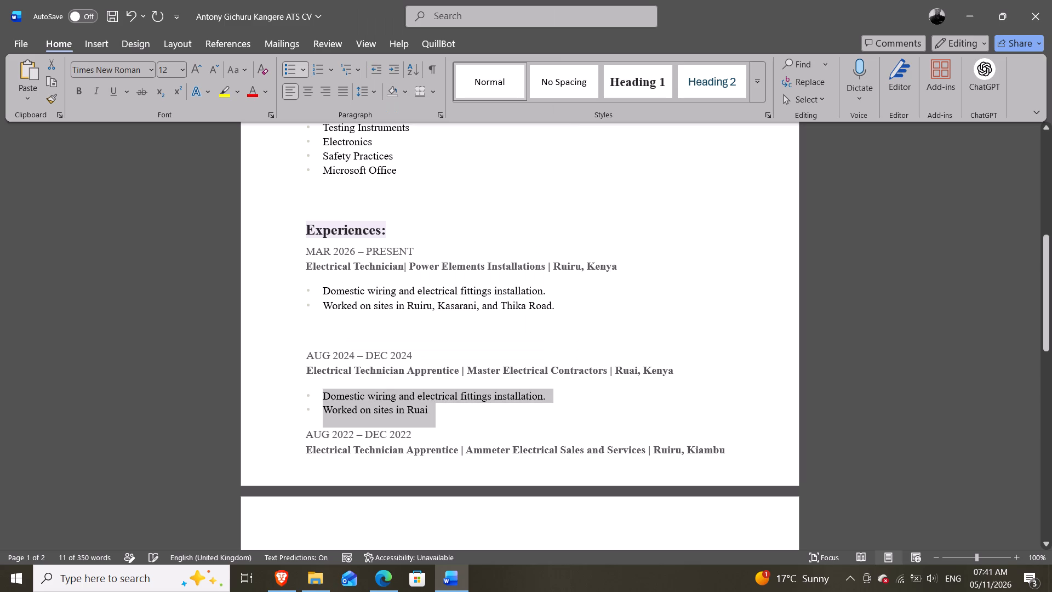
{"action": "left_click", "coordinate": [726, 317]}
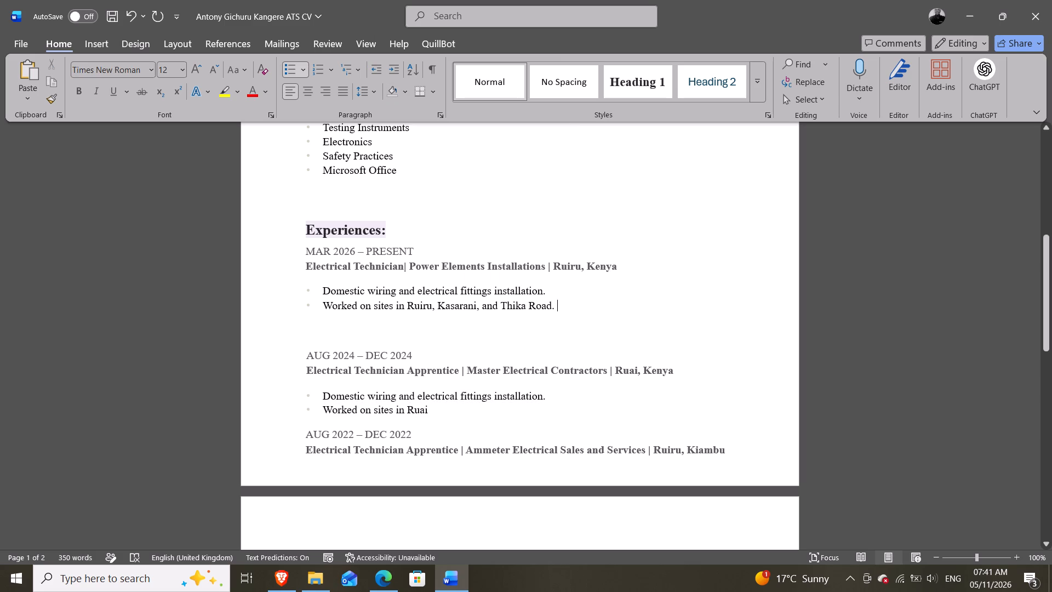
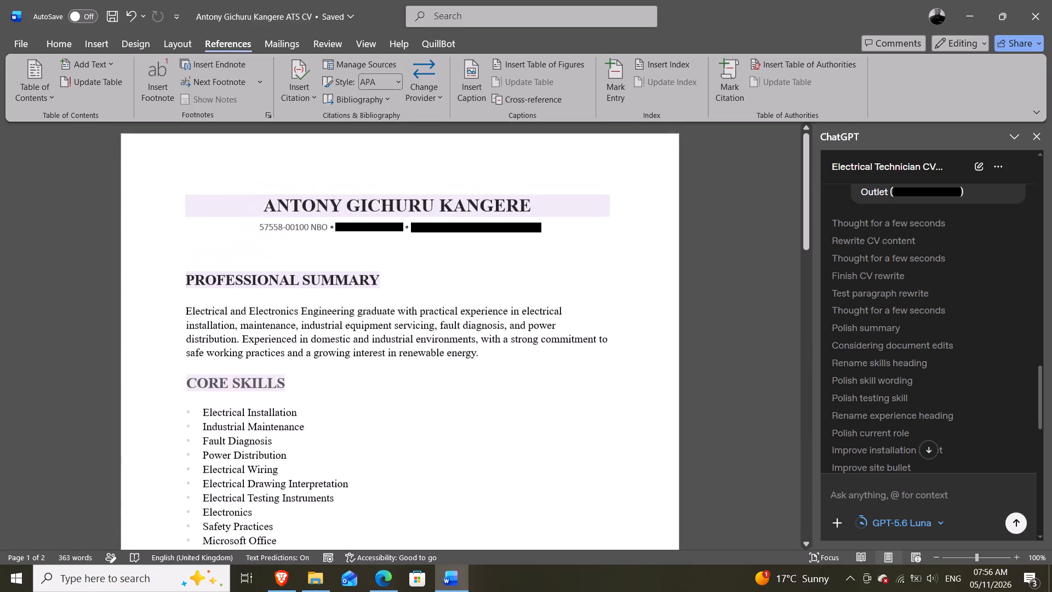
Switch to the Brave browser and start playback of the selected Dynasty episode on the wmovies.nl page.
{"action": "left_click", "coordinate": [273, 583]}
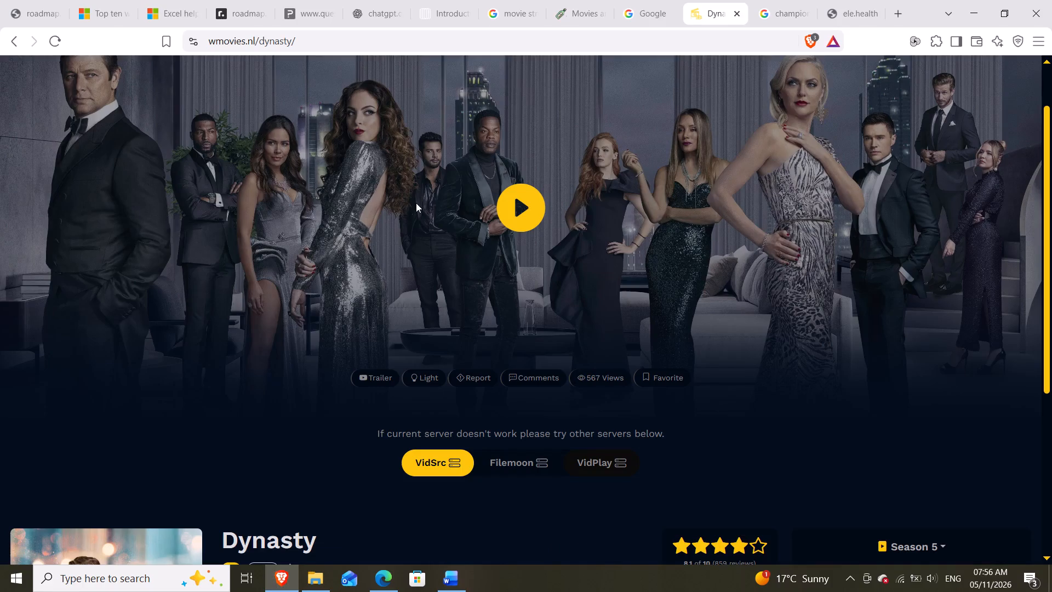
{"action": "left_click", "coordinate": [529, 209]}
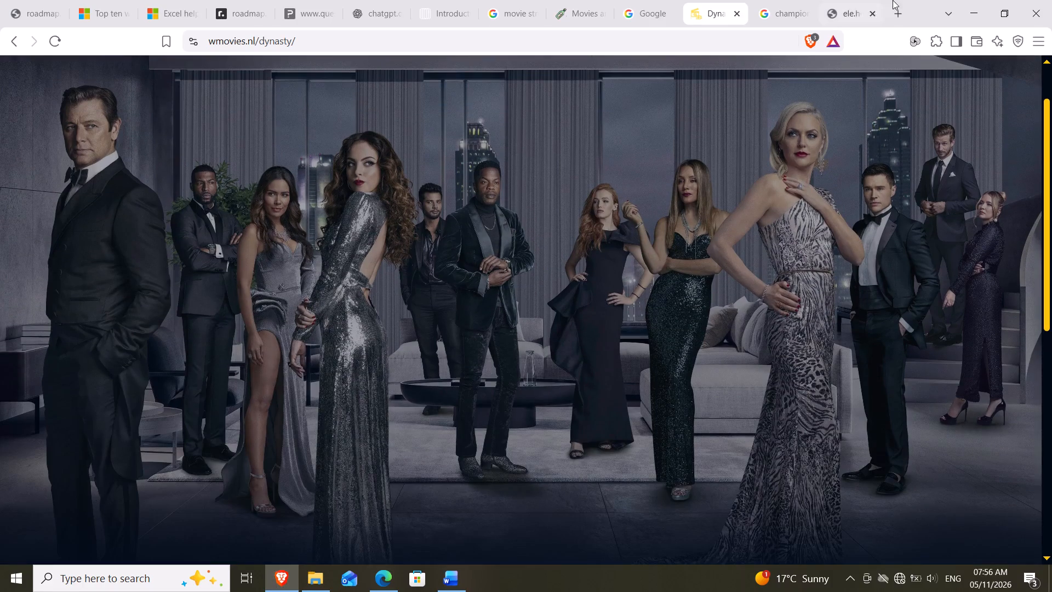
Try to reload the open ele.health page and check the computer's Wi-Fi connection.
{"action": "left_click", "coordinate": [857, 3]}
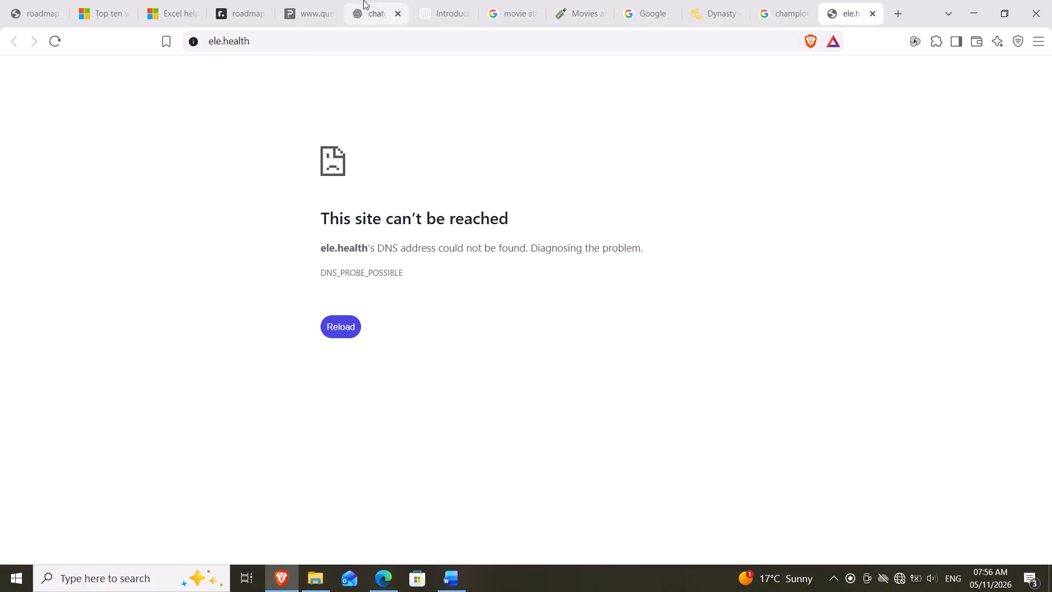
{"action": "left_click", "coordinate": [340, 329]}
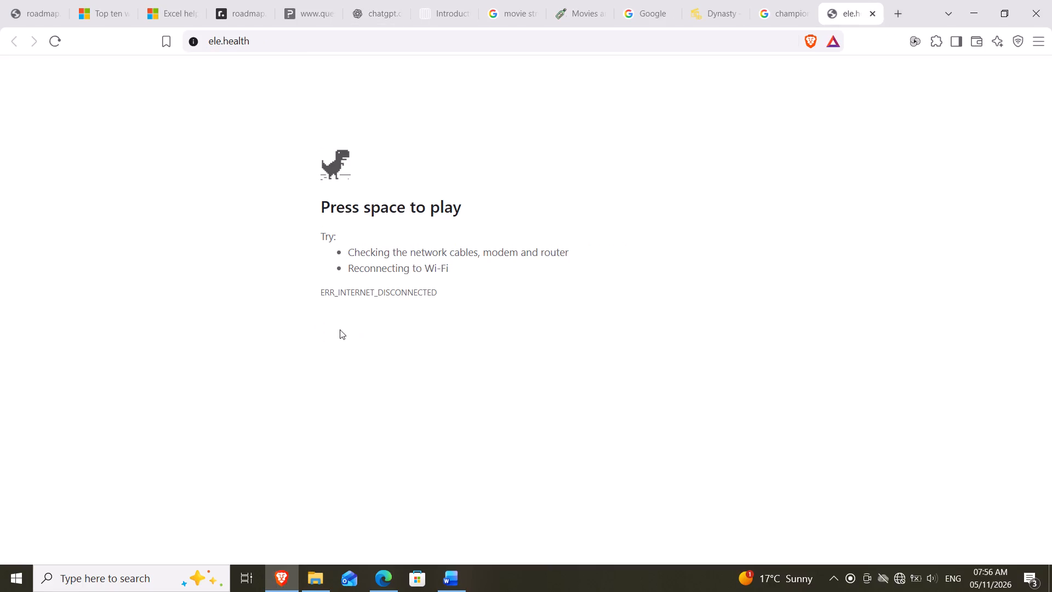
{"action": "left_click", "coordinate": [897, 575]}
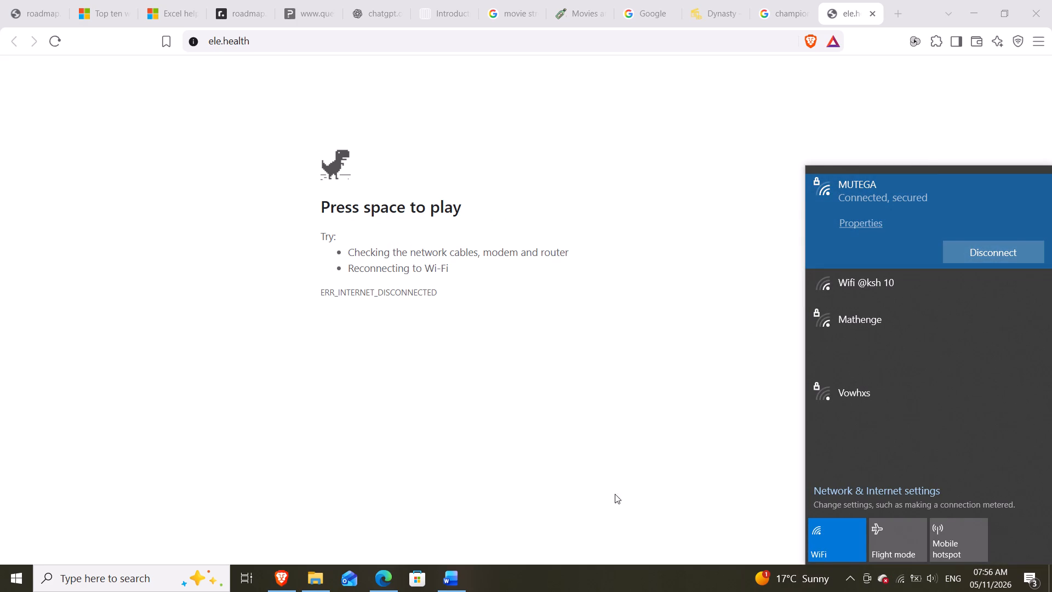
{"action": "left_click", "coordinate": [619, 376]}
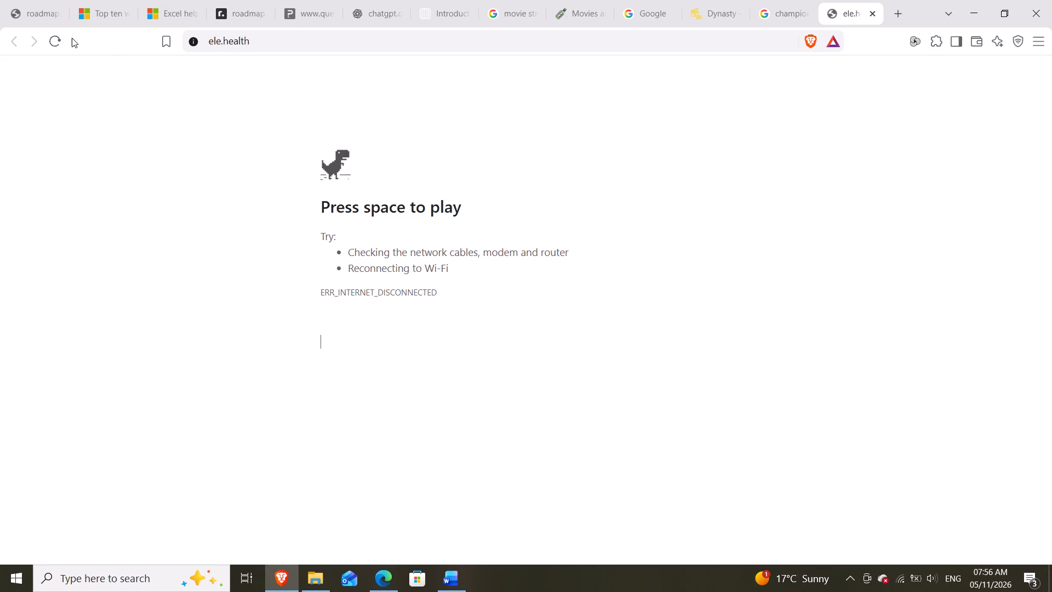